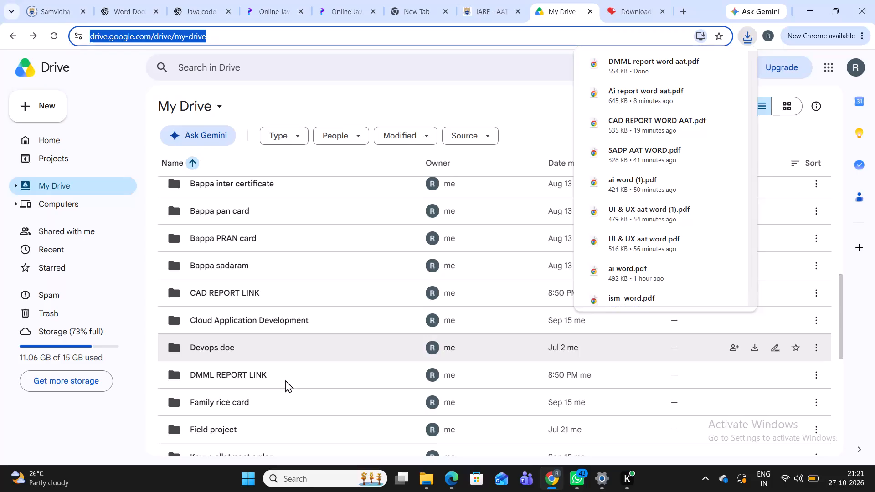
Enter the DMML REPORT LINK Drive folder's URL as the video link for the Data Mining and Machine Learning (ACSD19) assignment.
double_click(285, 379)
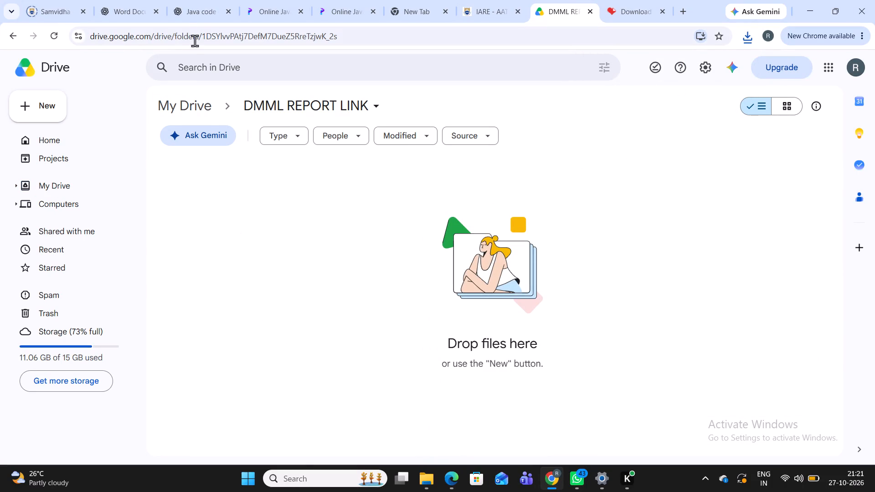
drag(92, 38, 384, 28)
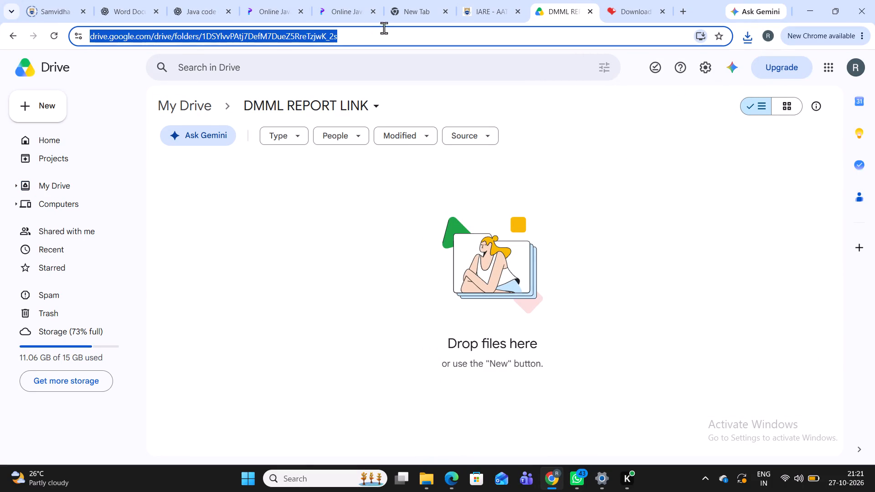
drag(384, 28, 393, 30)
key(ctrl+c)
click(489, 14)
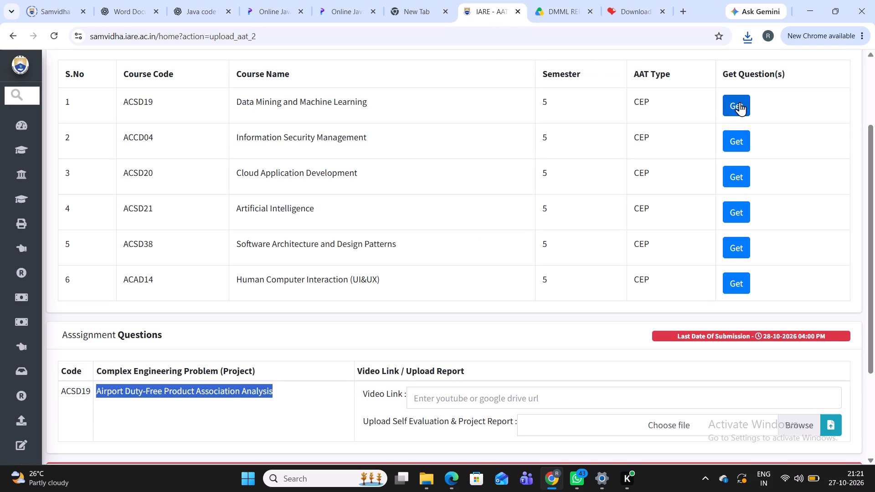
click(740, 102)
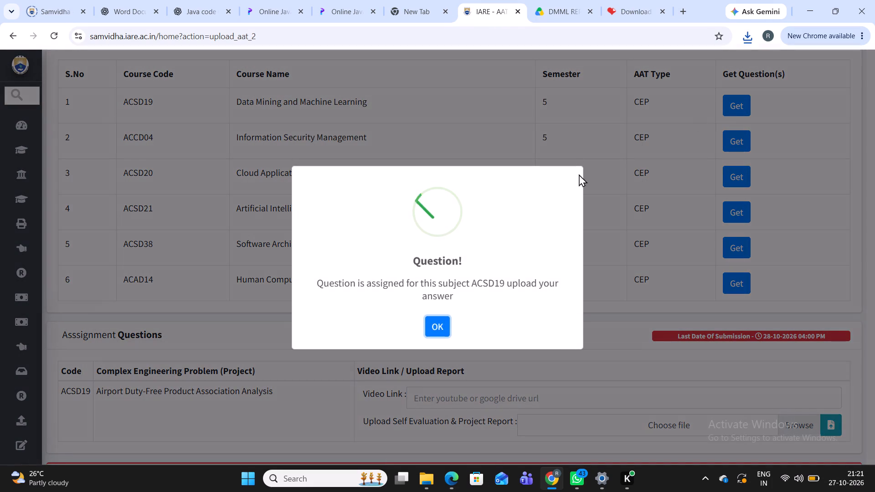
click(433, 324)
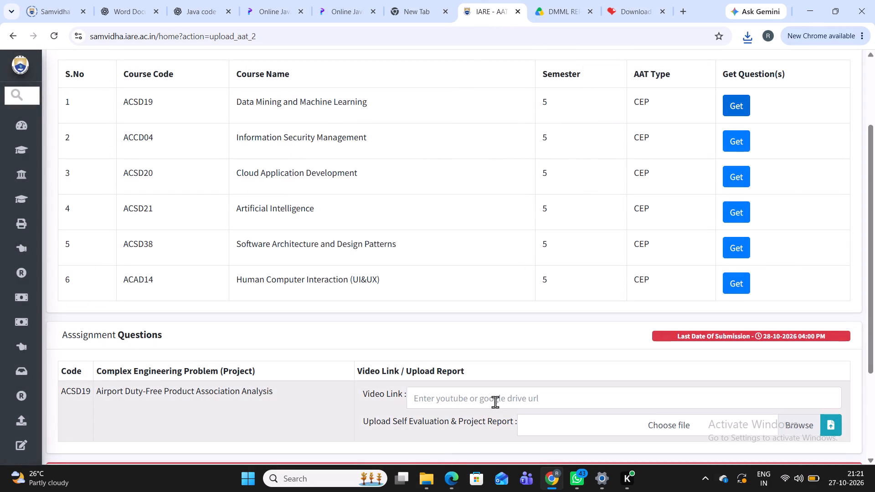
click(495, 402)
key(ctrl+v)
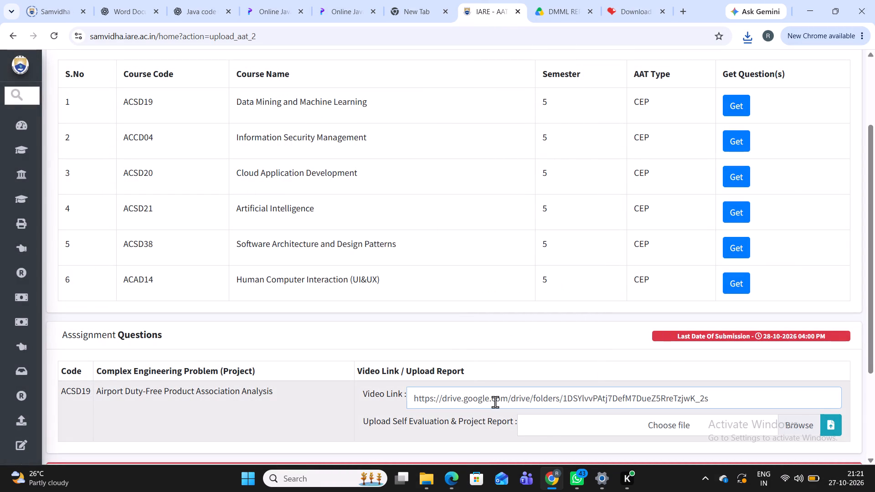
click(550, 429)
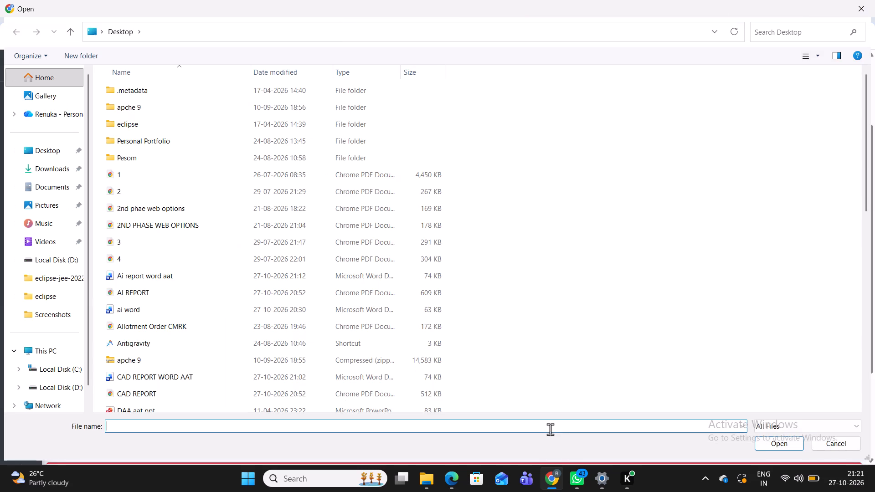
click(48, 159)
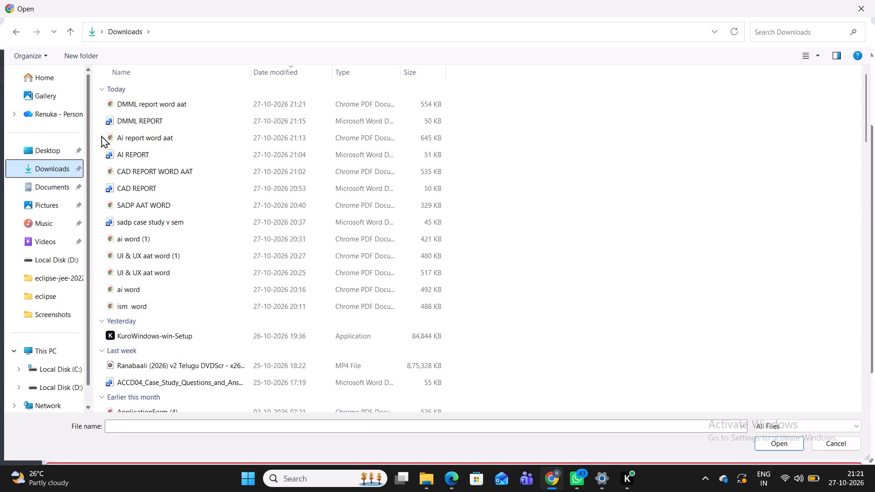
double_click(206, 103)
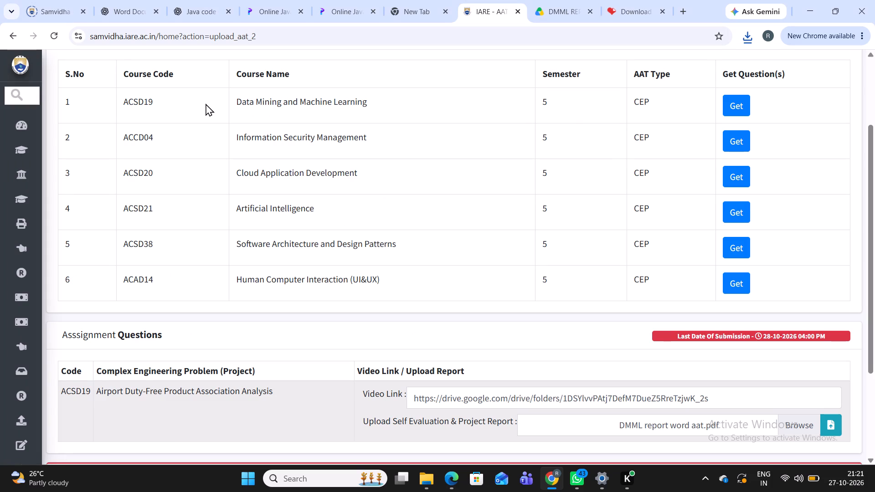
click(837, 428)
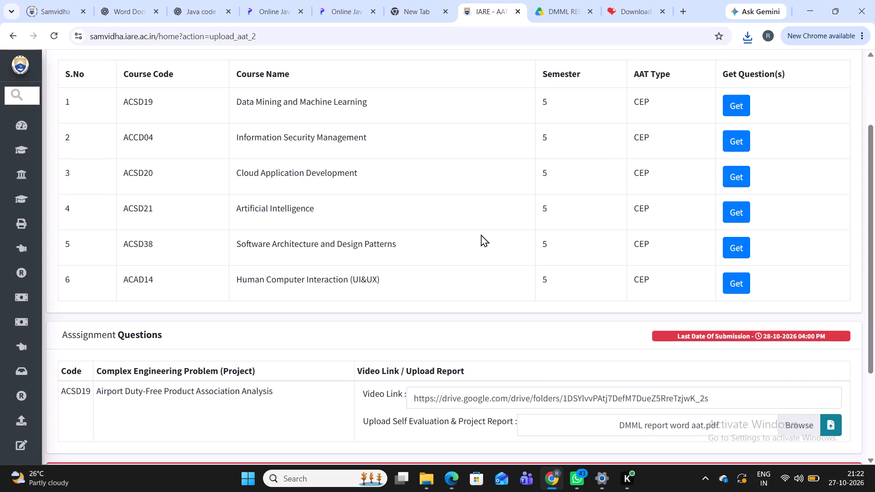
click(827, 430)
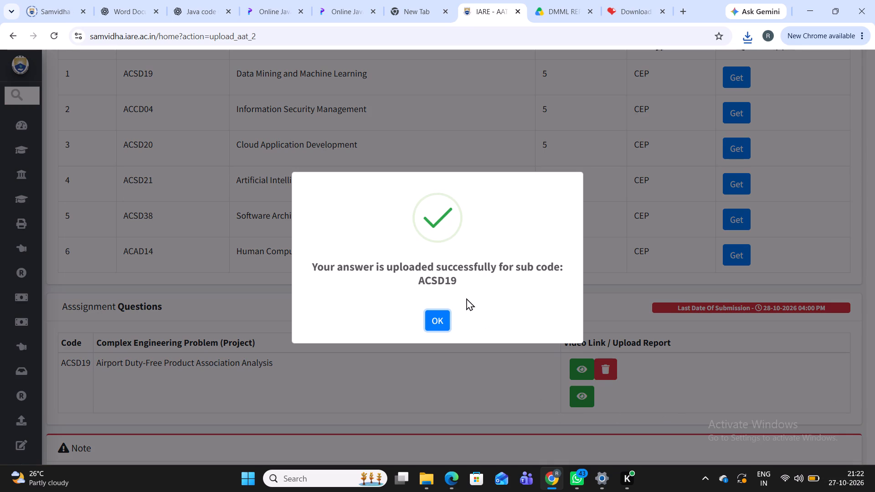
click(444, 313)
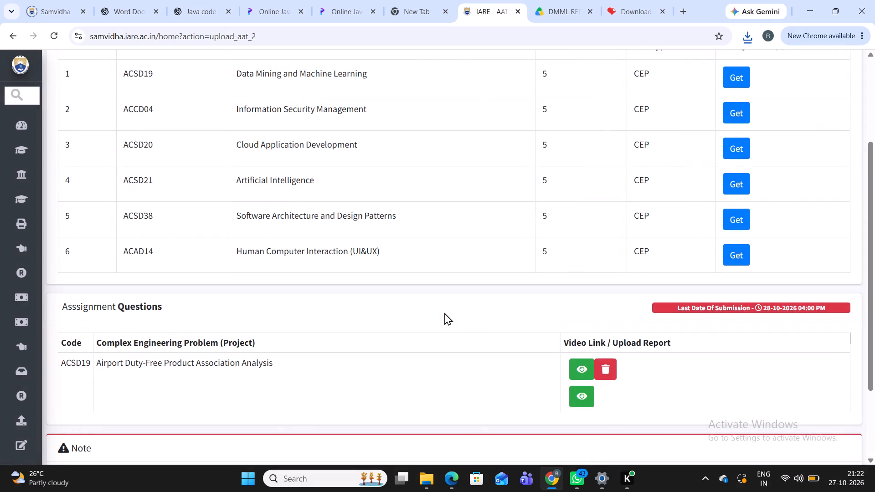
View the assigned project questions for Information Security Management (ACCD04) and Software Architecture and Design Patterns (ACSD38).
click(743, 106)
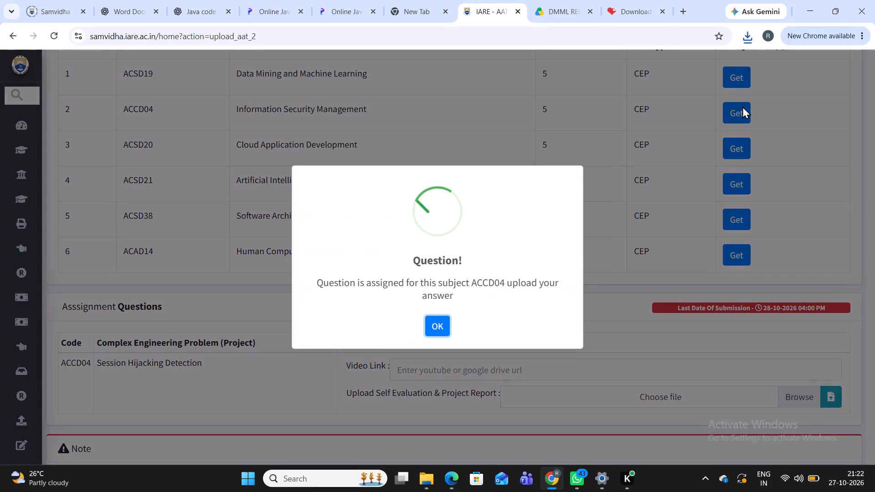
click(438, 319)
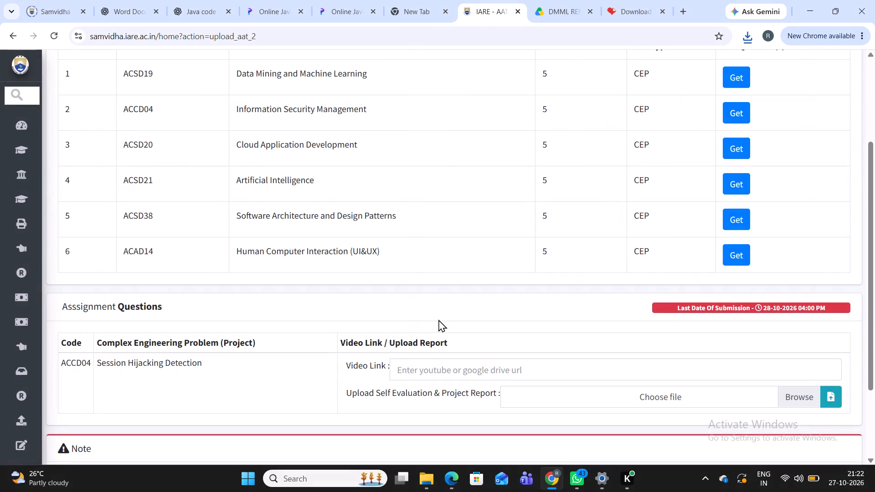
click(741, 220)
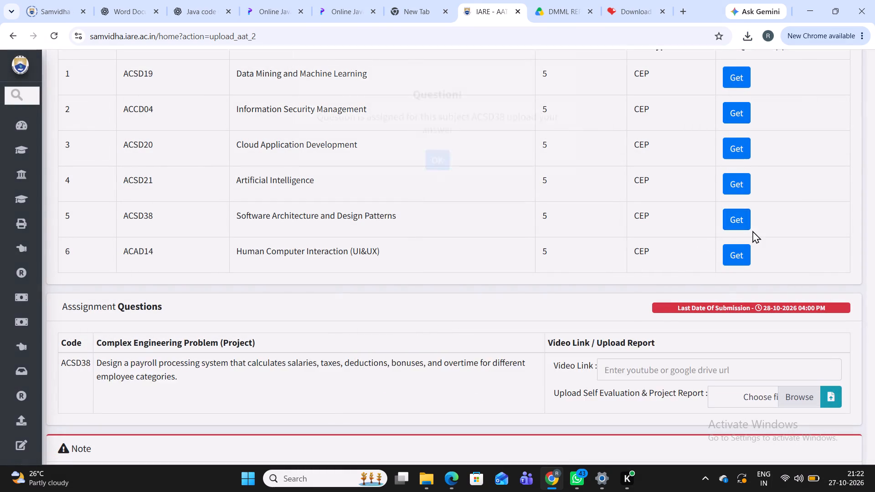
click(752, 231)
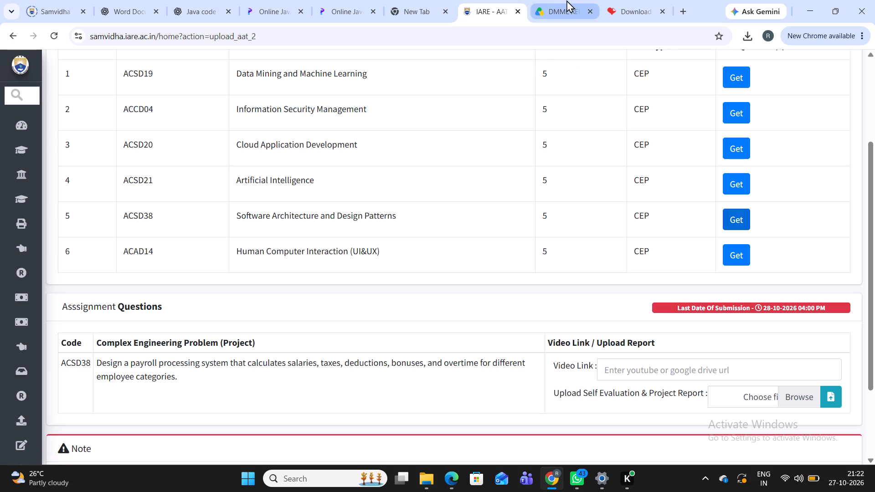
click(607, 12)
scroll(365, 192, right, 12)
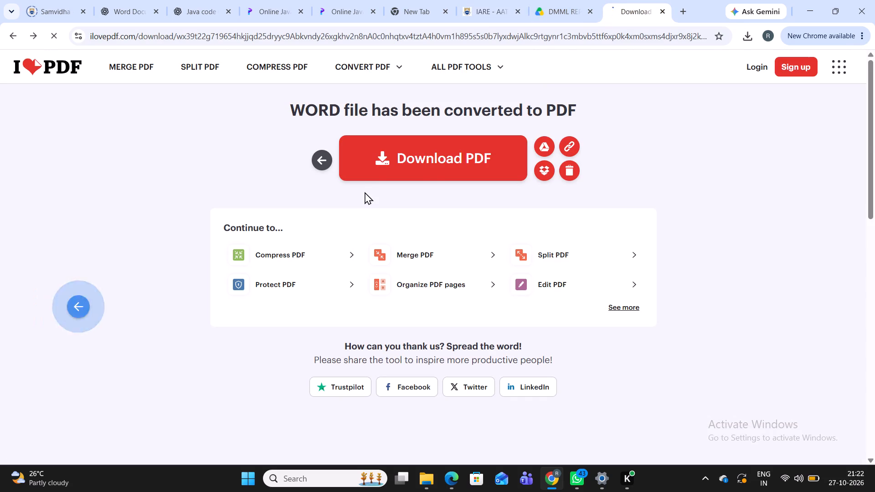
scroll(365, 192, right, 11)
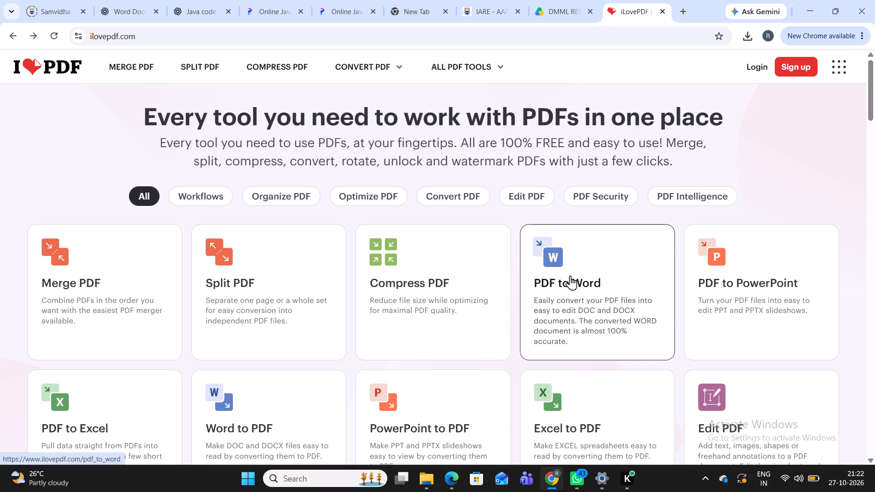
click(592, 271)
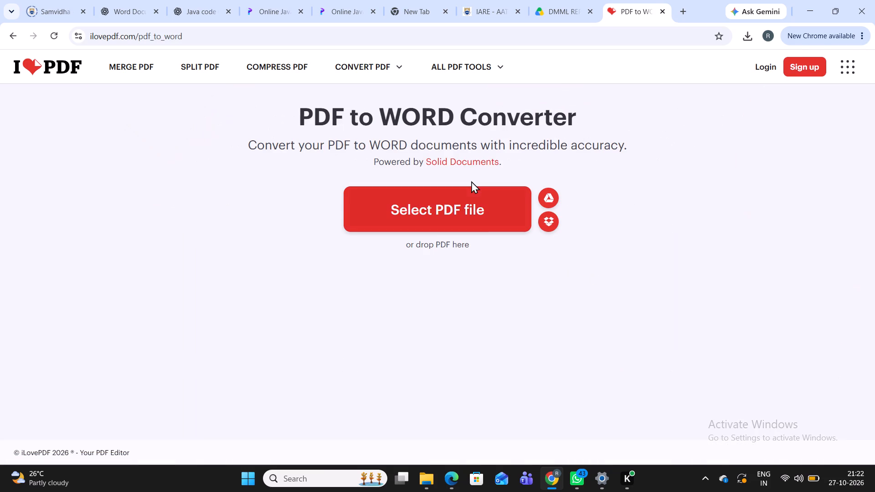
click(471, 181)
click(473, 211)
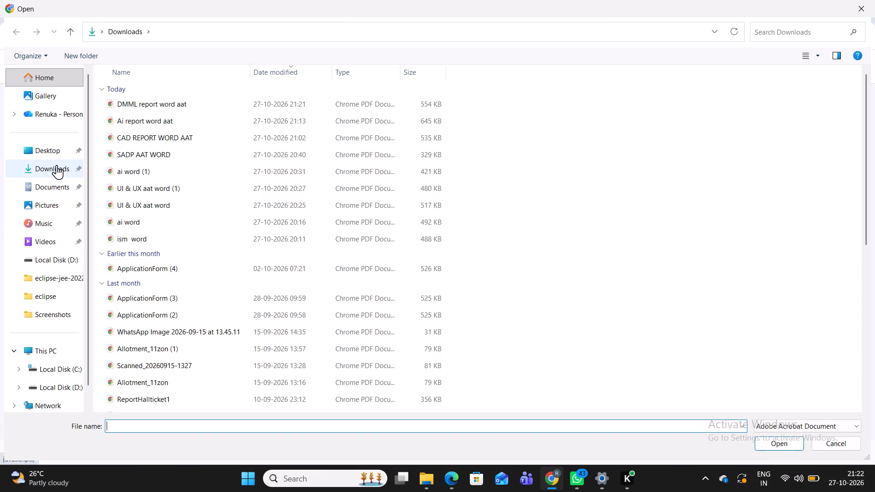
click(49, 151)
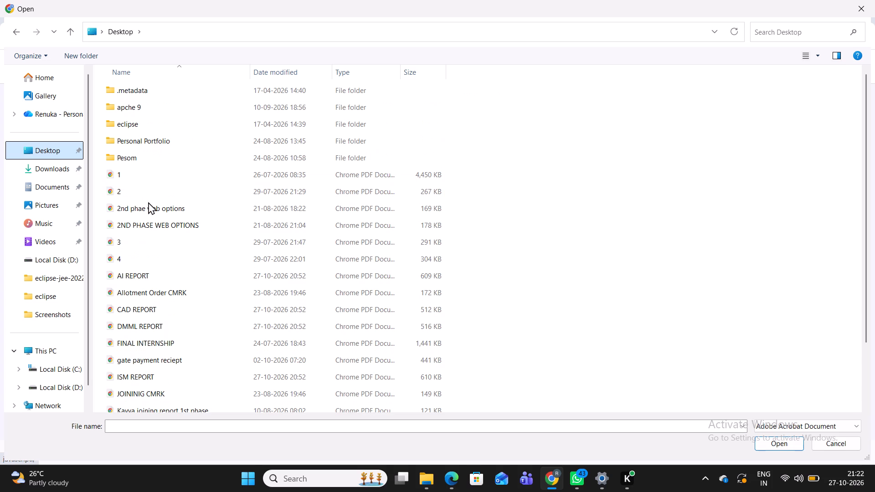
scroll(198, 338, up, 2)
scroll(198, 338, down, 2)
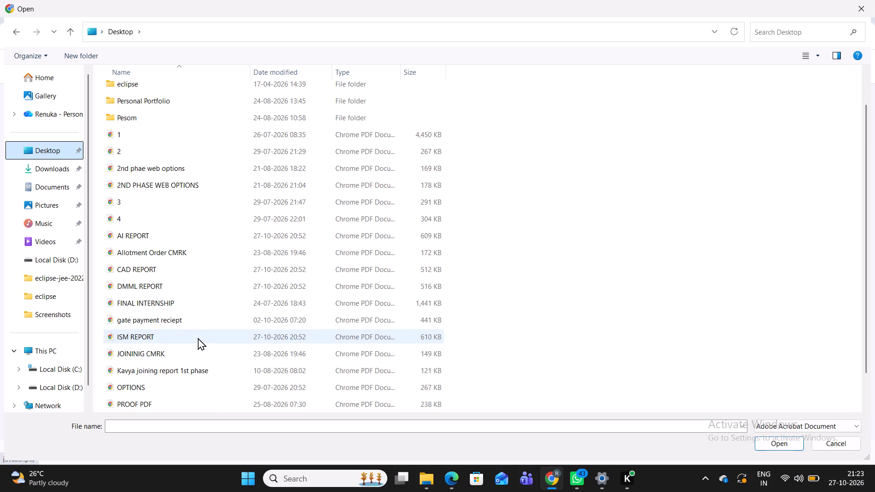
scroll(198, 338, down, 1)
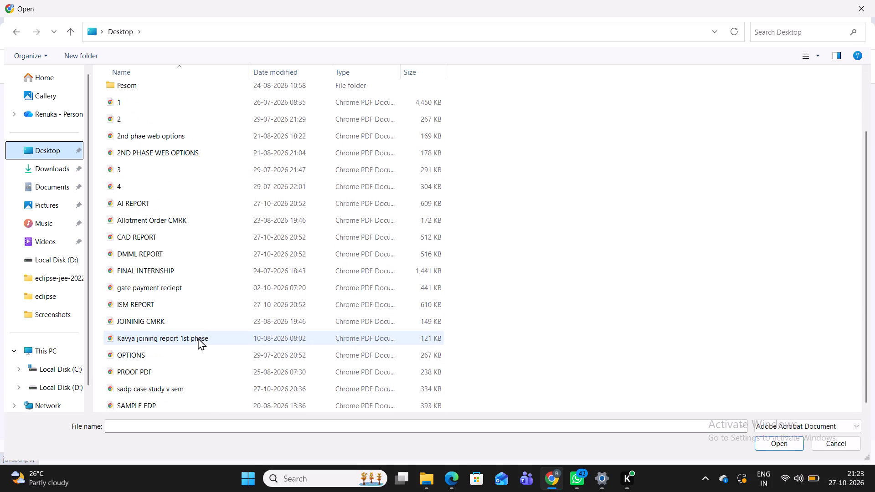
scroll(198, 338, down, 1)
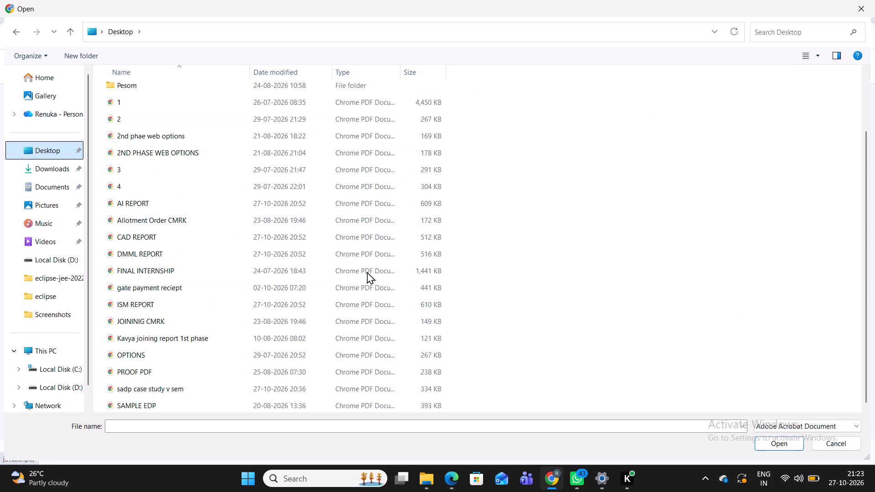
scroll(277, 263, up, 8)
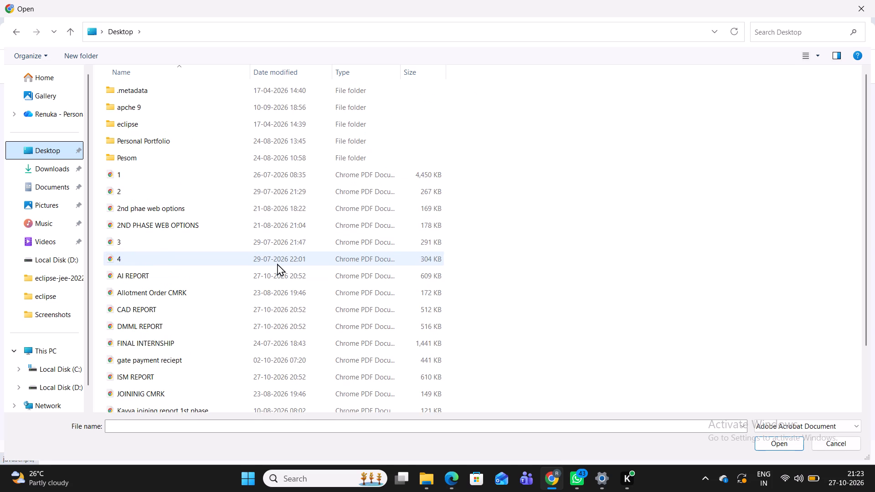
double_click(128, 374)
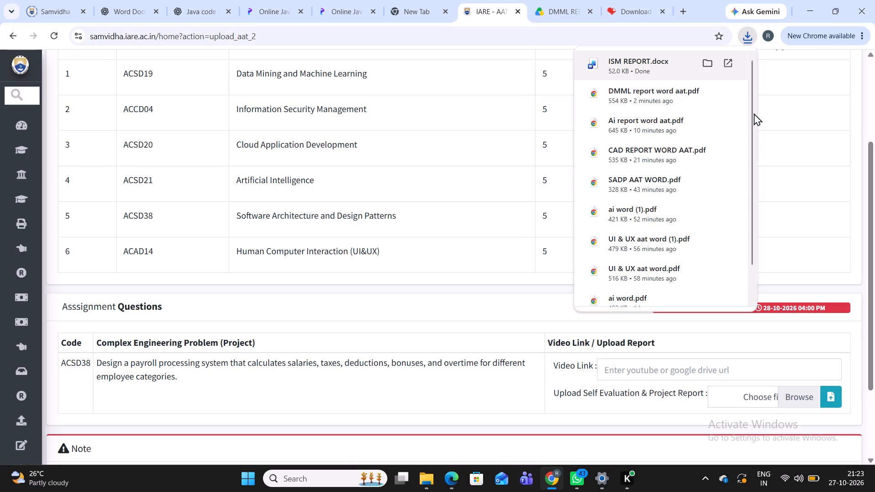
click(779, 106)
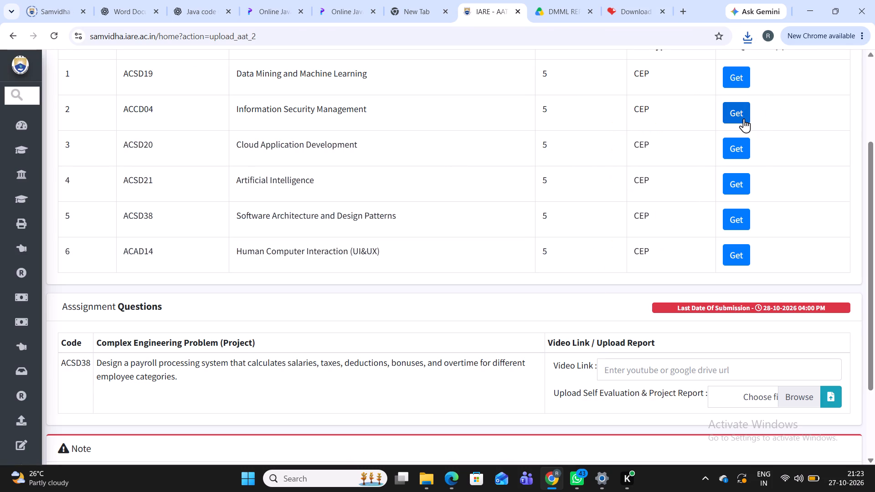
click(744, 118)
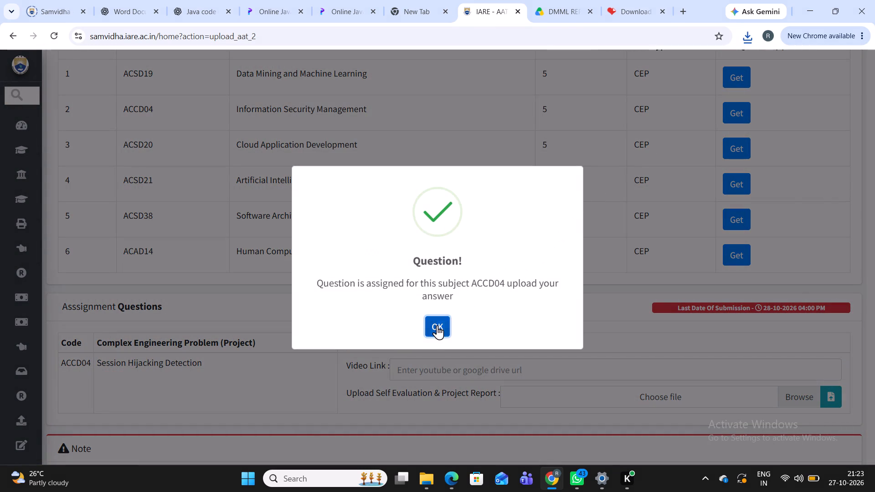
click(437, 325)
drag(203, 361, 114, 376)
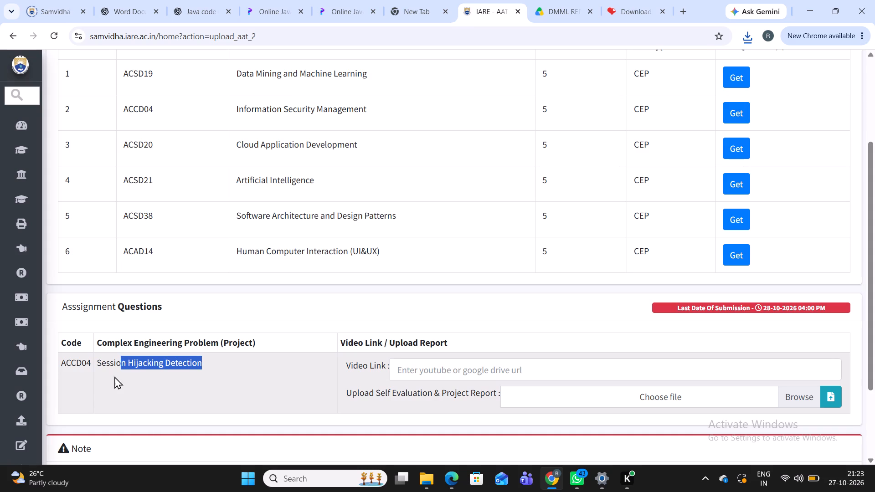
drag(114, 376, 89, 374)
key(ctrl+c)
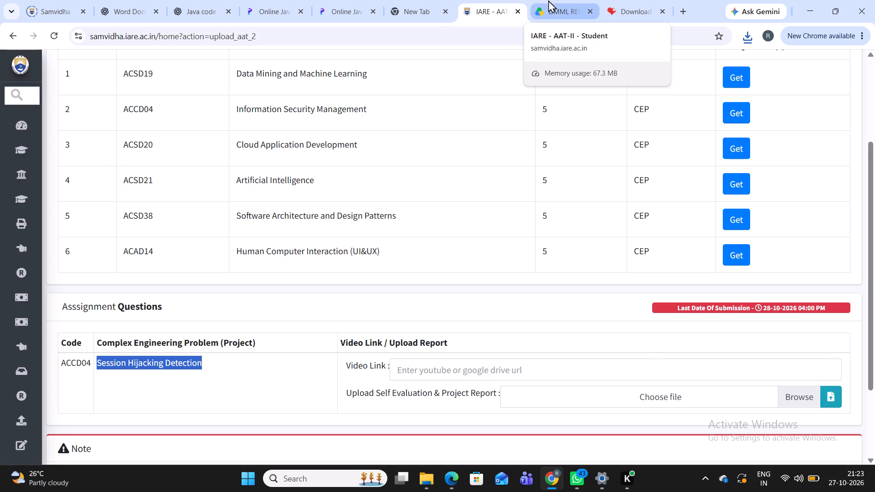
Open the downloaded ISM REPORT.docx in Word and enable editing.
click(618, 0)
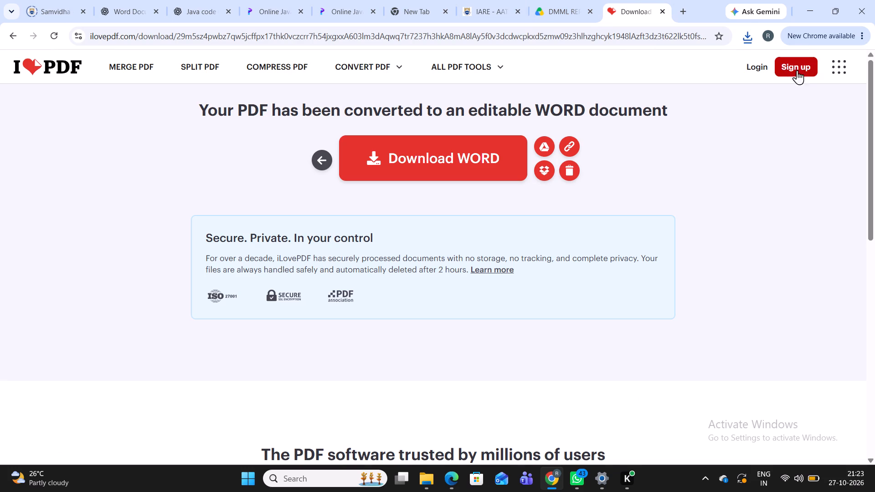
click(746, 31)
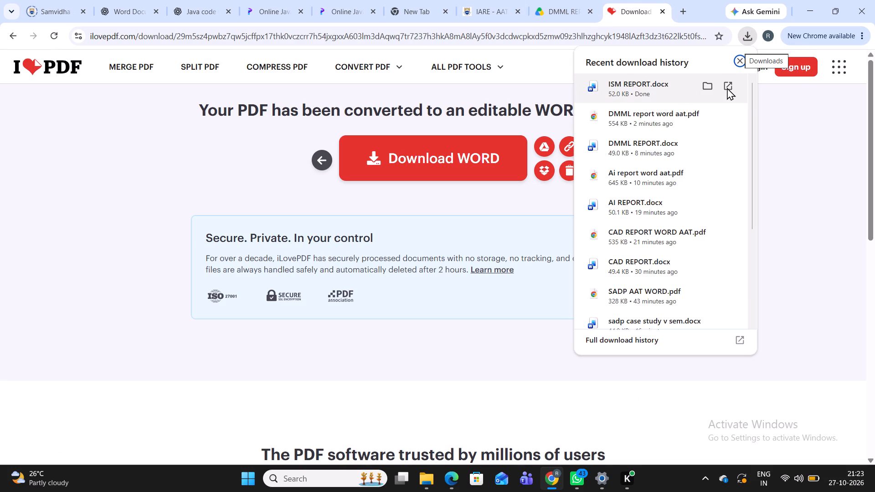
click(727, 87)
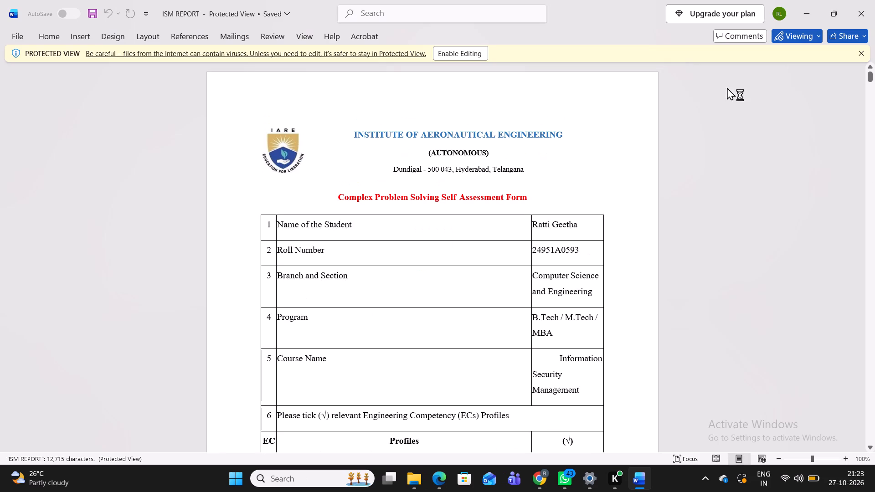
click(460, 53)
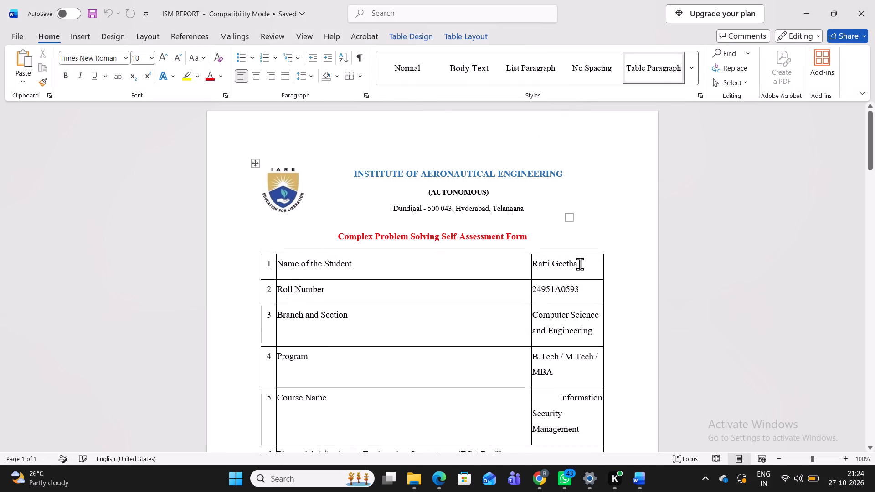
Replace the student name in the Complex Problem Solving Self-Assessment Form with the submitting student's own name.
click(580, 264)
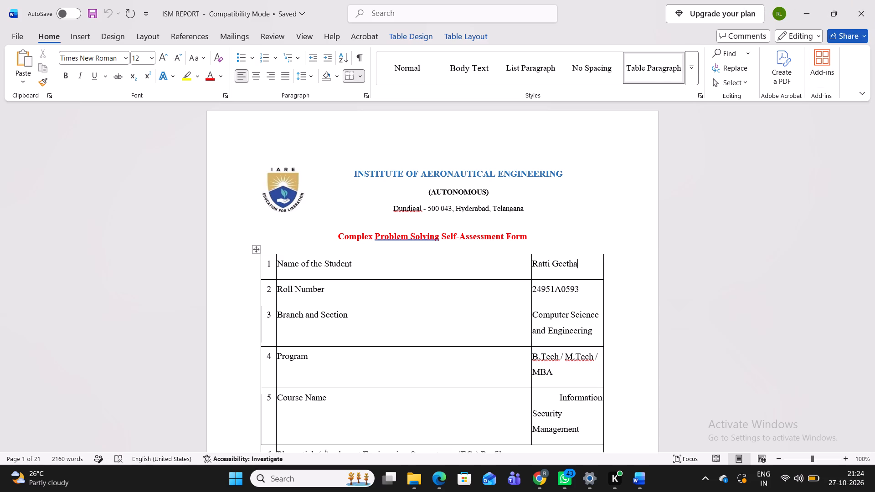
drag(589, 256, 512, 264)
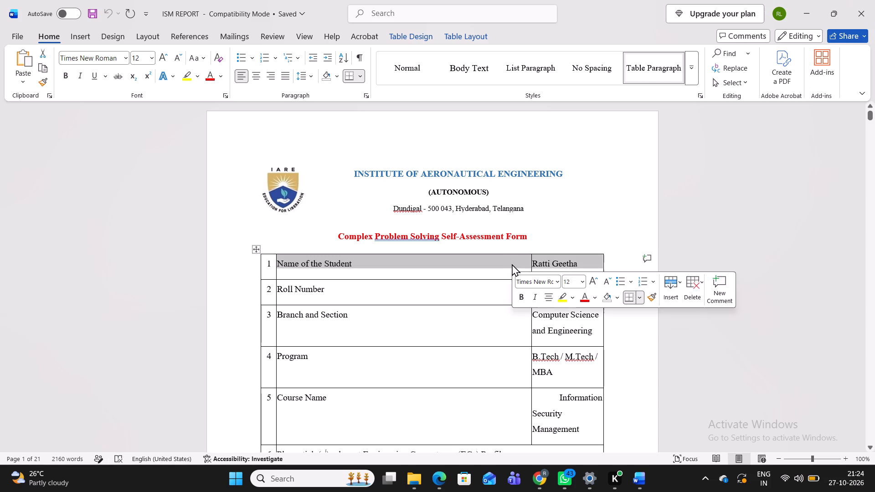
click(512, 264)
click(578, 259)
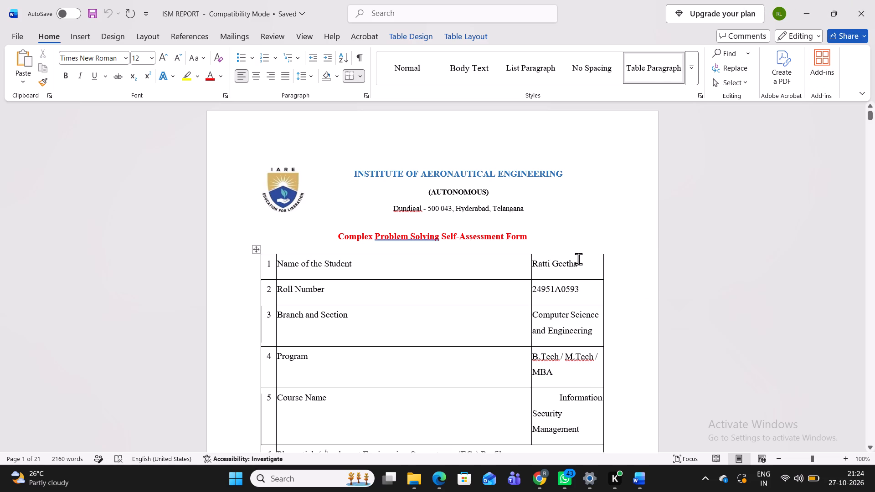
drag(578, 259, 544, 261)
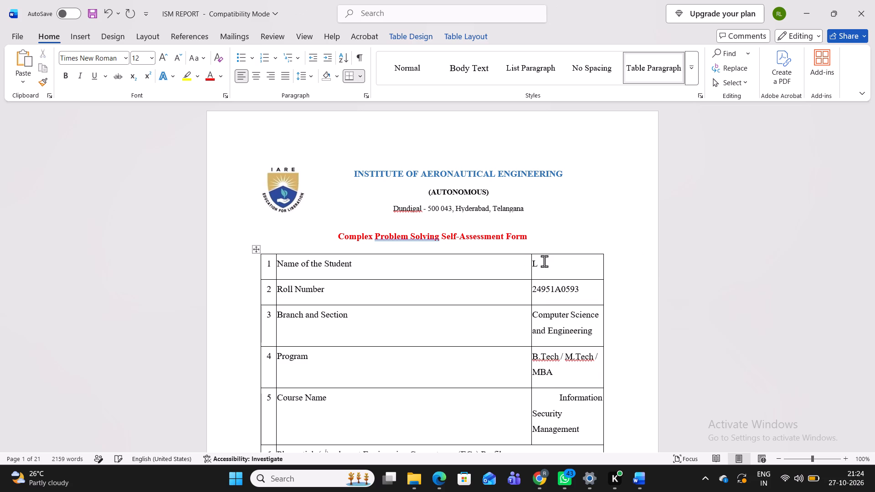
key(a)
text(nka)
key(space)
Change the last two characters of the form's roll number to match the submitting student's roll number.
click(587, 292)
key(BackSpace)
key(BackSpace)
key(0)
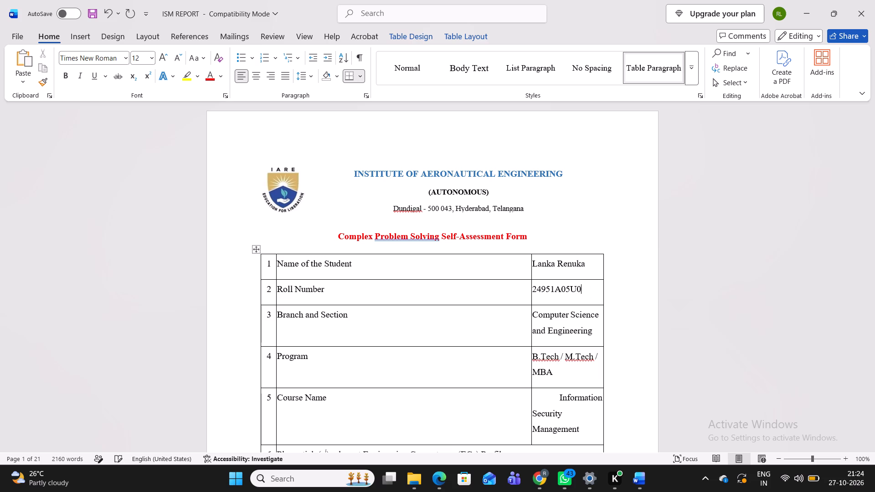
Replace the project title on the report's cover page with the copied text "Session Hijacking Detection".
scroll(586, 367, down, 4)
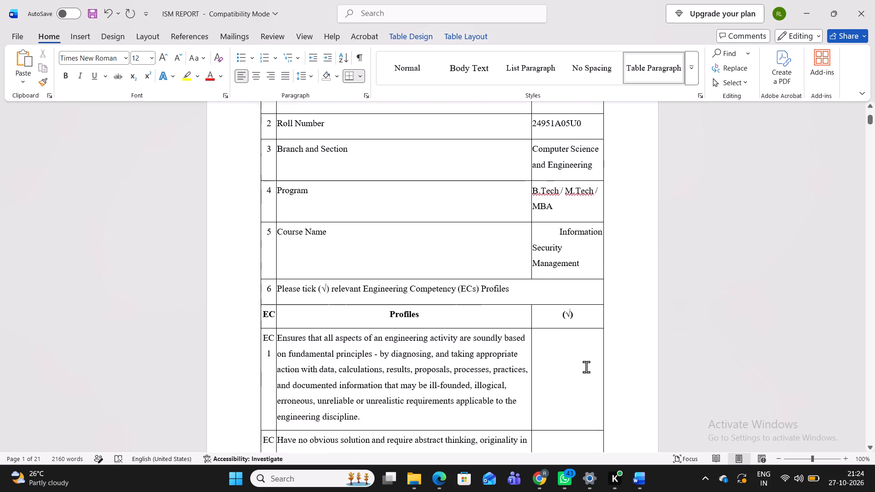
scroll(586, 367, down, 8)
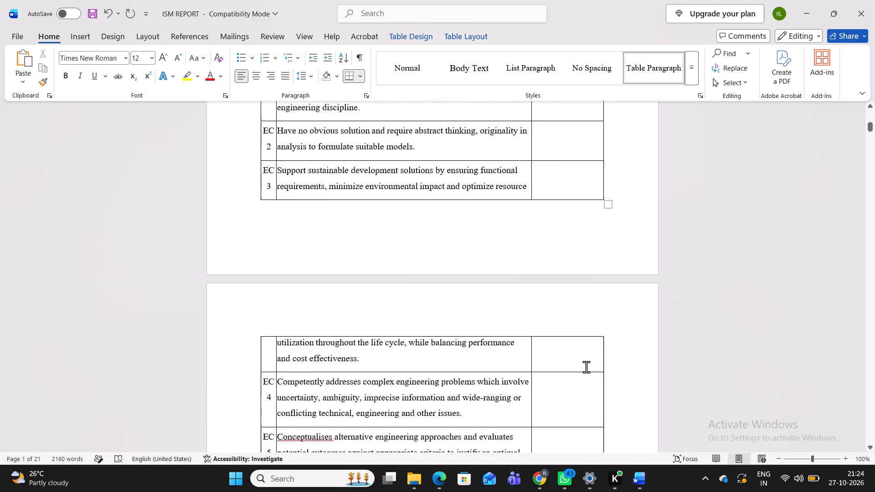
scroll(586, 367, down, 8)
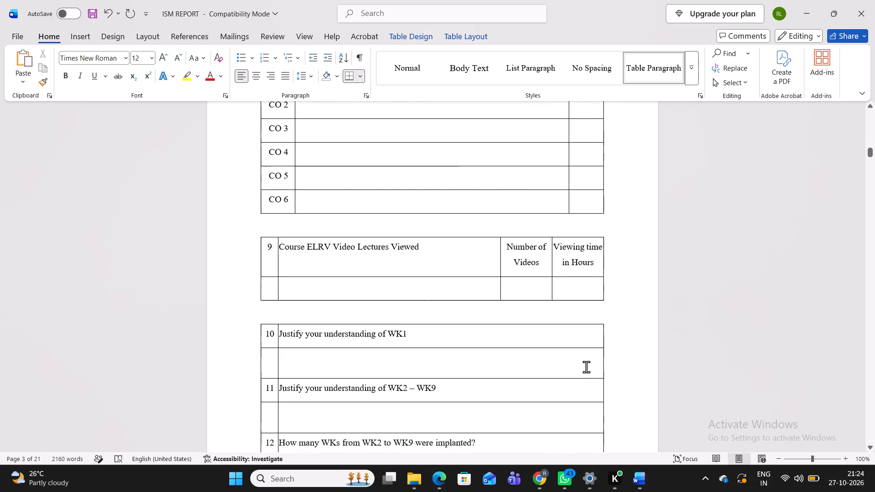
scroll(586, 367, down, 7)
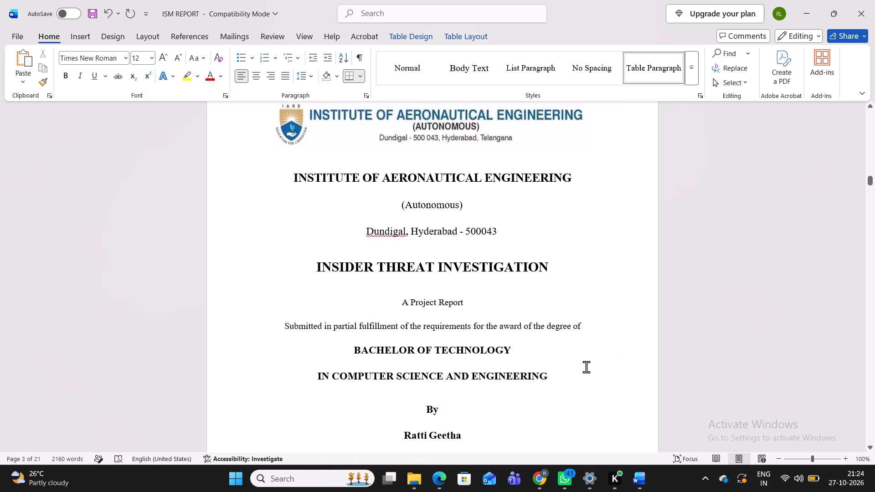
scroll(586, 367, down, 4)
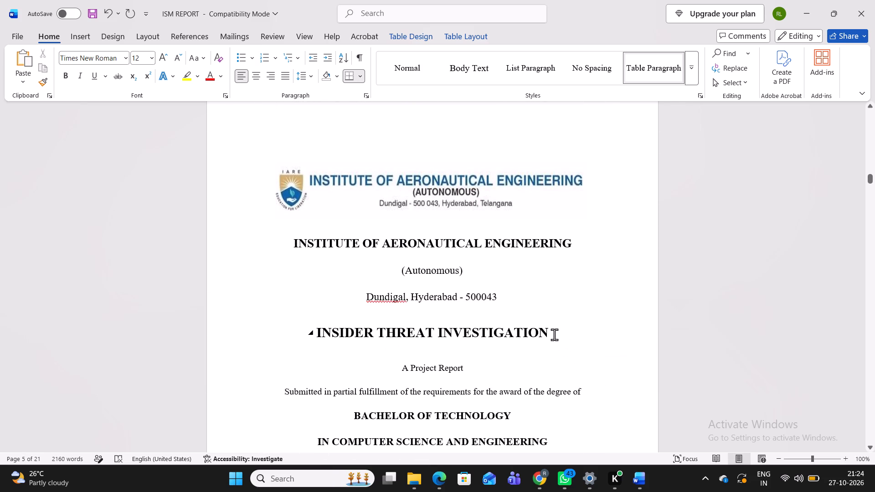
drag(553, 332, 343, 329)
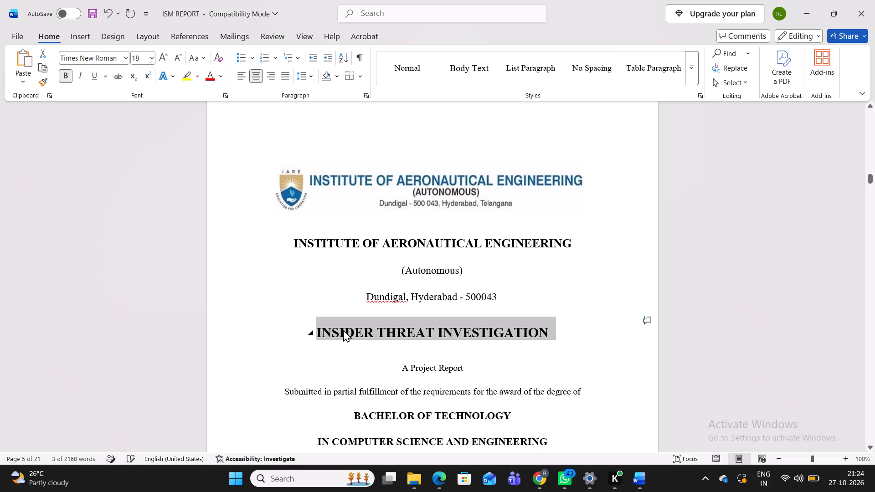
key(ctrl+v)
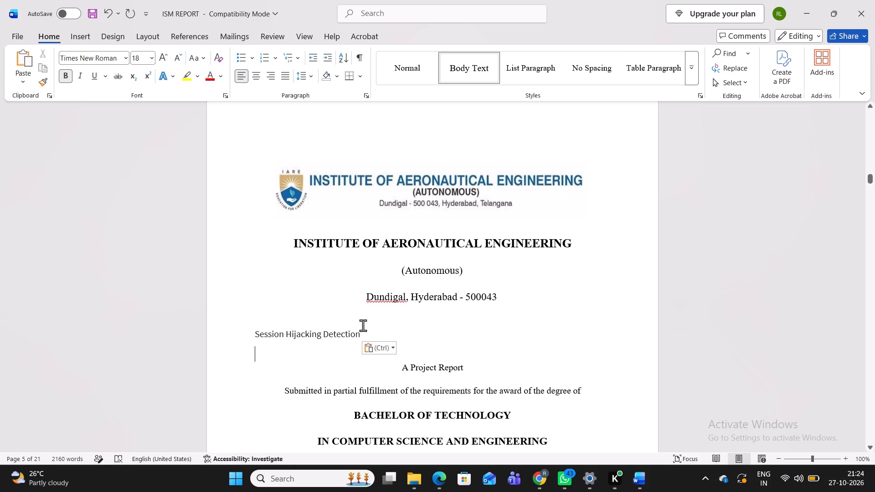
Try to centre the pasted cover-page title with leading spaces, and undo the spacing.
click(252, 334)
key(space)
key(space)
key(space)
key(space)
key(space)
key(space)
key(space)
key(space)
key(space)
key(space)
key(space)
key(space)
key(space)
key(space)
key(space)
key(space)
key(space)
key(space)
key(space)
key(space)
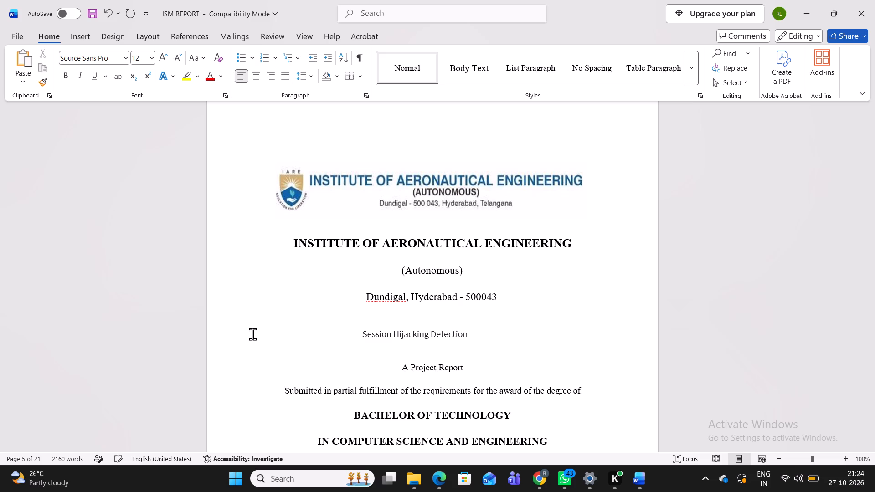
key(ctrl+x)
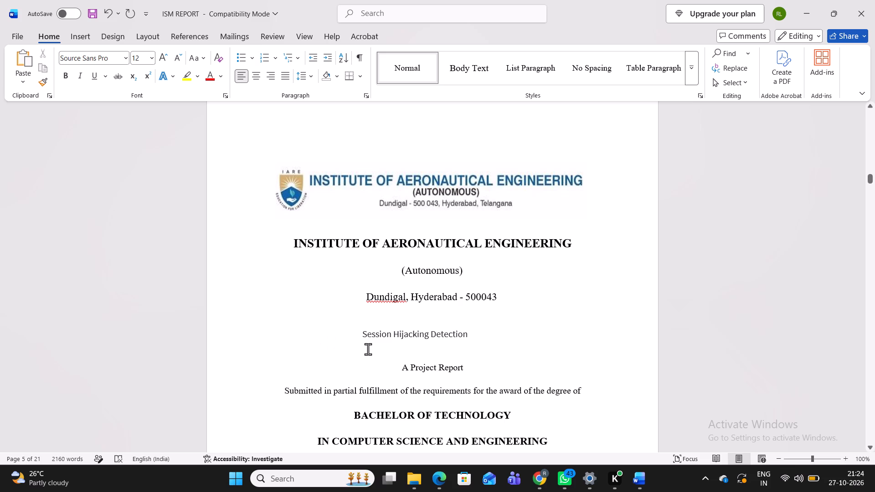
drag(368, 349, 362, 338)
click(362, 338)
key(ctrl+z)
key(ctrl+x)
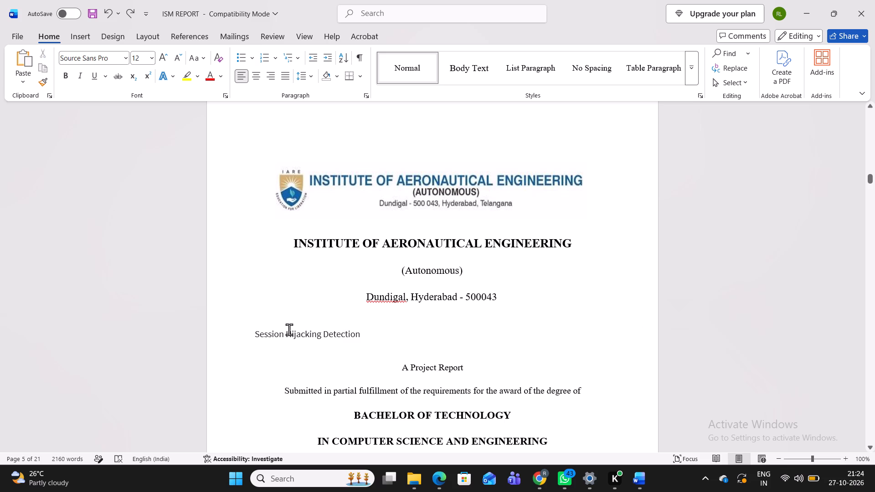
Add the title in capitals, "SESSION HIJACKING DETECTION", after the pasted title on the cover page, separated by a space.
click(365, 333)
text(SESSION)
key(space)
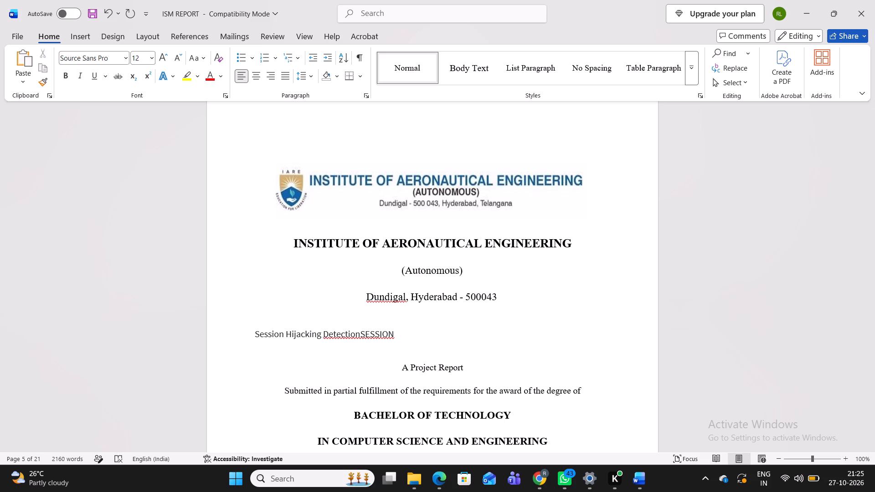
key(Left)
key(Left)
key(Left)
key(Left)
key(Left)
key(Left)
key(Left)
key(Left)
key(space)
click(402, 335)
text(HIJA)
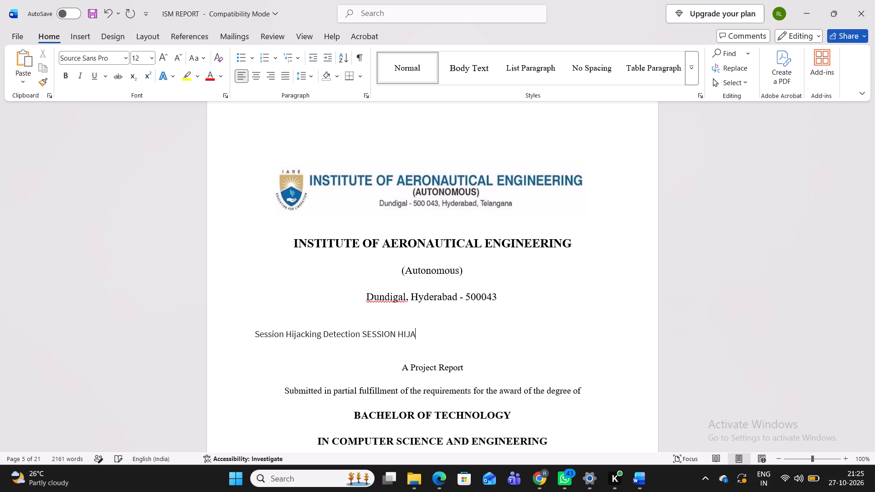
text(CKING)
key(space)
text(DETECTION)
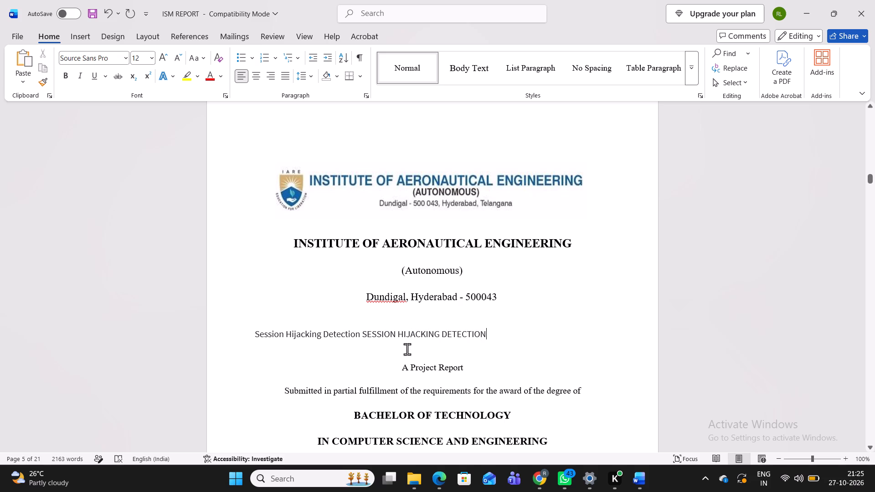
Delete the mixed-case "Session Hijacking Detection" from the cover-page title line, leaving only the capitalised title.
drag(362, 333, 251, 332)
key(BackSpace)
Shift the capitalised cover-page title towards the centre of its line with leading spaces.
key(space)
key(space)
key(space)
key(space)
key(space)
key(space)
key(space)
key(space)
key(space)
key(space)
key(space)
key(space)
key(space)
key(space)
key(space)
key(space)
key(space)
key(space)
key(space)
key(space)
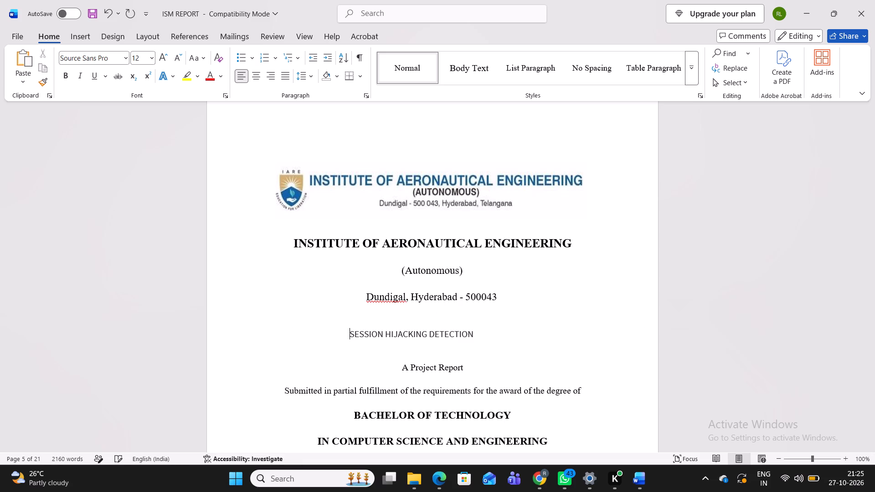
drag(338, 338, 398, 329)
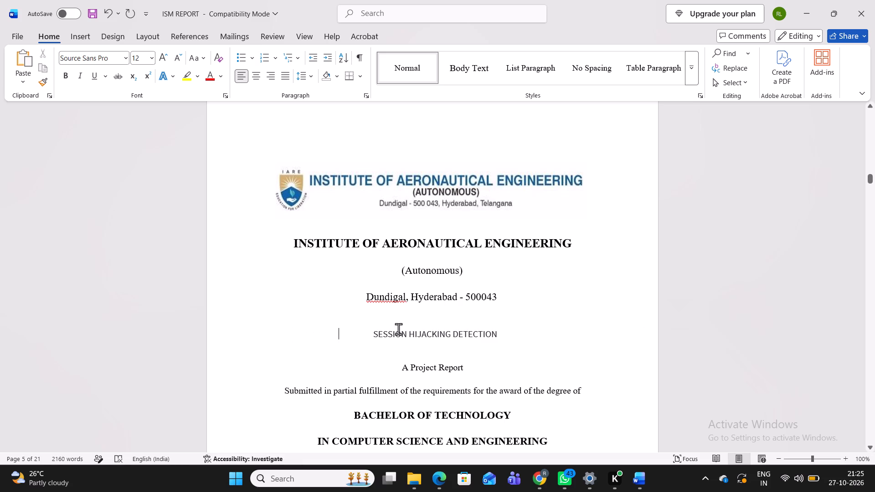
drag(398, 329, 293, 362)
click(293, 362)
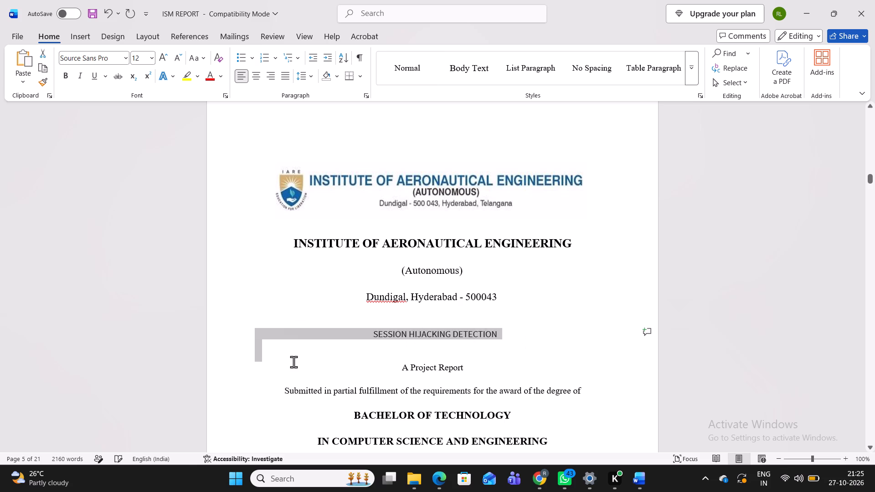
Format the cover-page title "SESSION HIJACKING DETECTION" in bold at font size 18.
drag(376, 333, 496, 337)
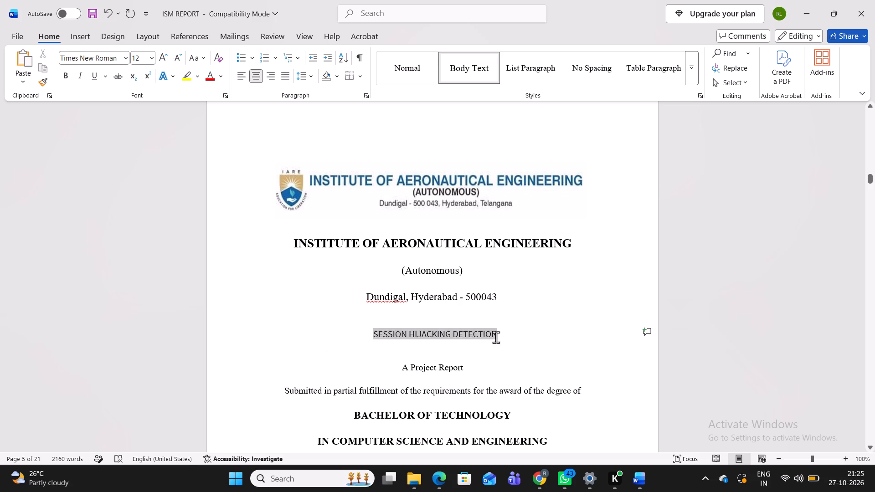
drag(496, 337, 502, 337)
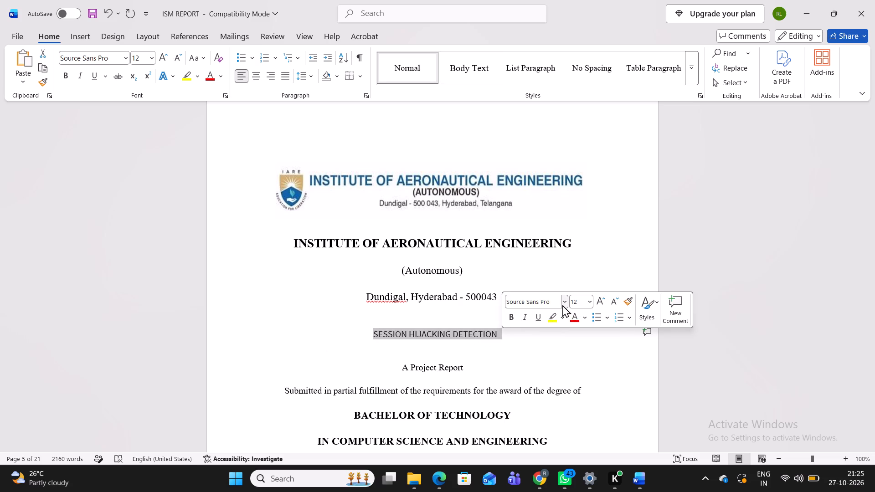
click(591, 302)
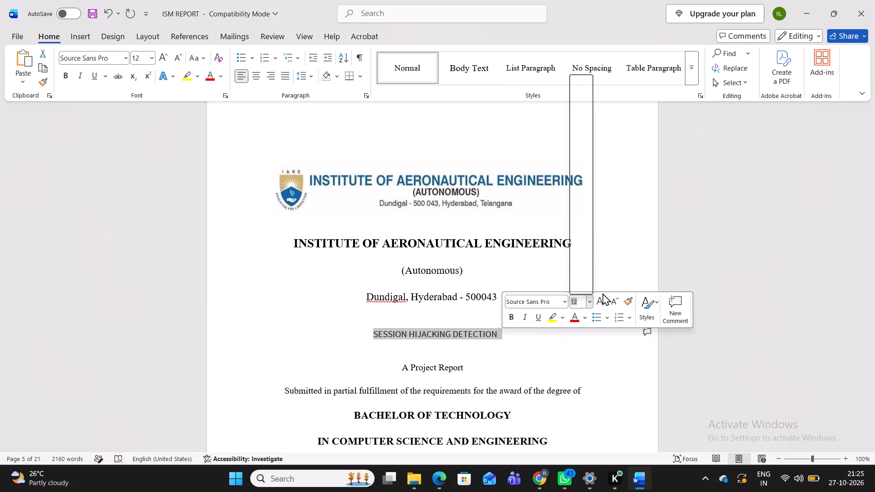
click(588, 179)
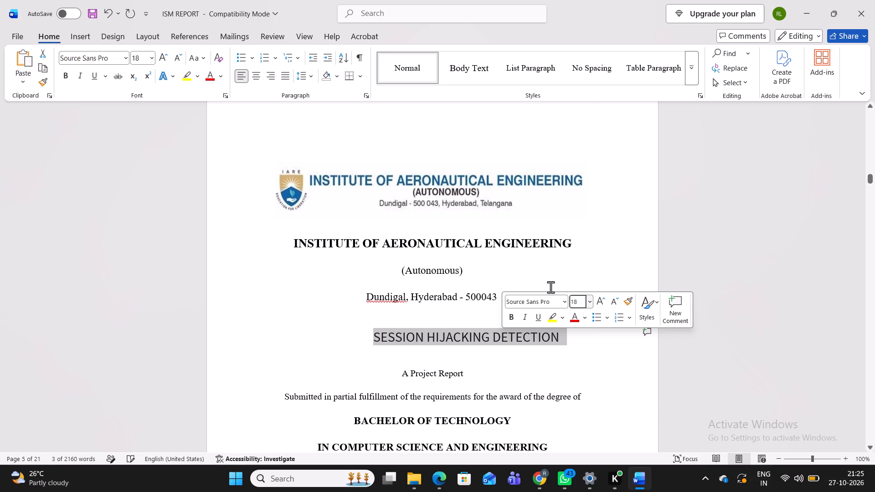
click(515, 314)
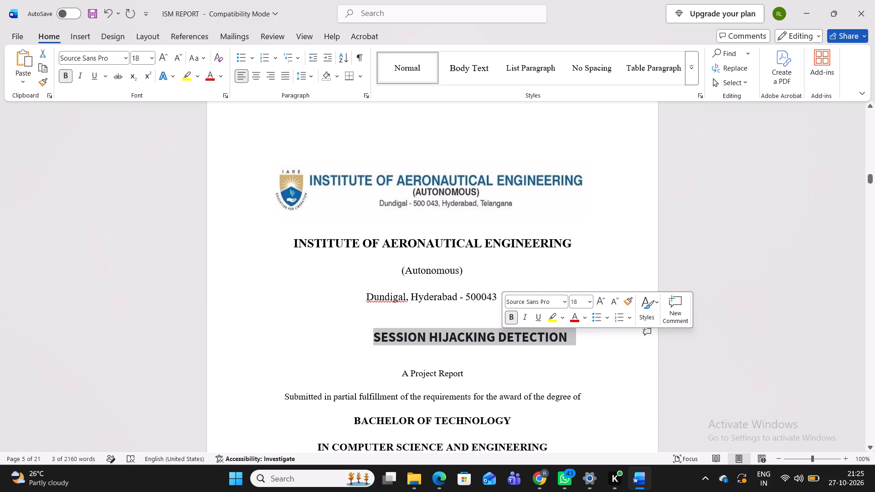
click(575, 361)
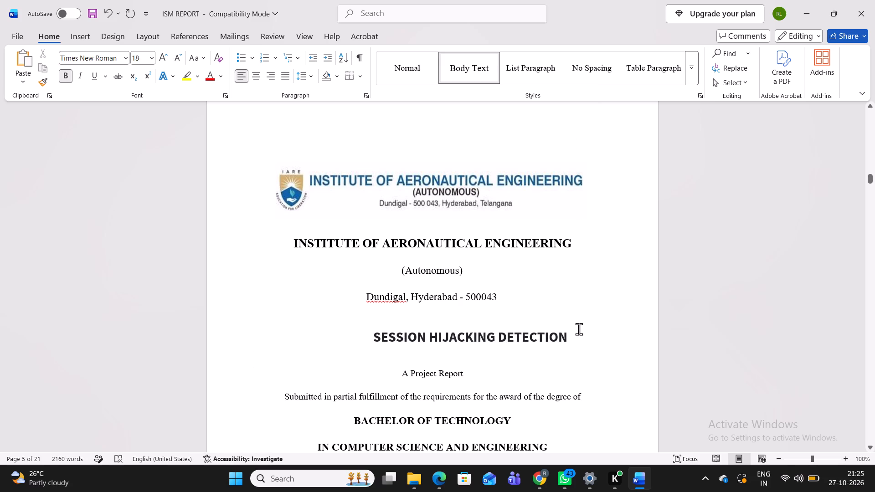
Copy the formatted title "SESSION HIJACKING DETECTION" from the cover page.
drag(579, 329, 372, 330)
key(ctrl+c)
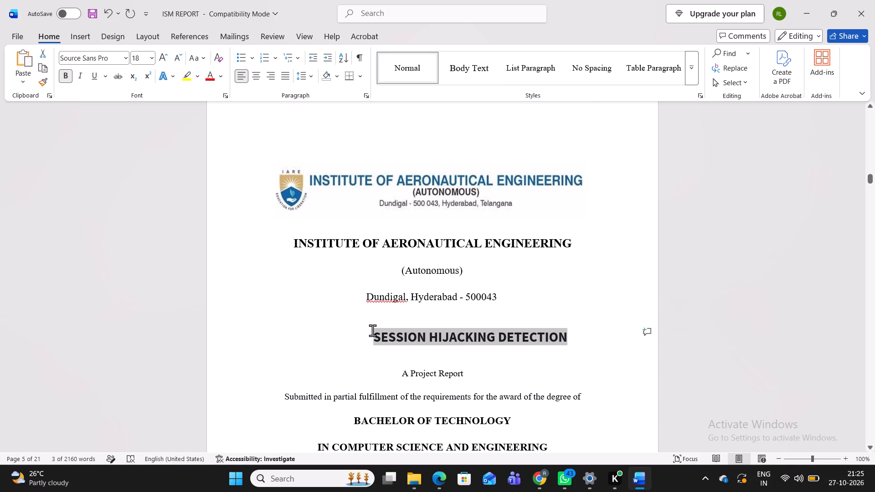
Remove surplus leading spaces before the enlarged cover-page title so it sits roughly centred on the page.
click(372, 330)
key(BackSpace)
key(BackSpace)
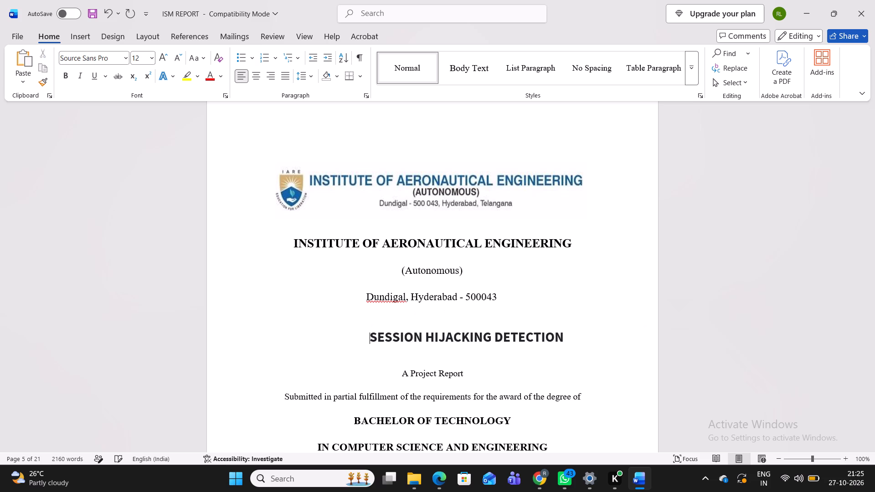
key(BackSpace)
key(BackSpace)
key(BackSpace)
key(BackSpace)
key(BackSpace)
key(BackSpace)
key(BackSpace)
key(BackSpace)
key(BackSpace)
key(BackSpace)
key(BackSpace)
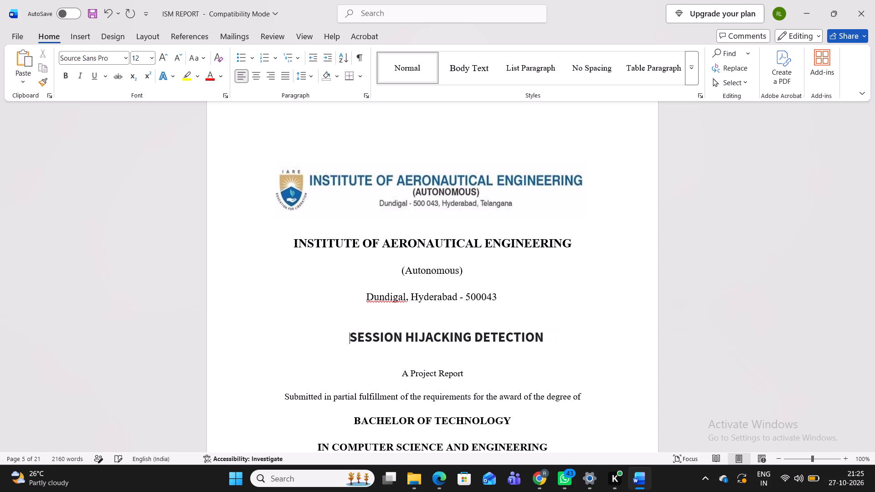
key(BackSpace)
key(BackSpace)
key(BackSpace)
key(BackSpace)
key(BackSpace)
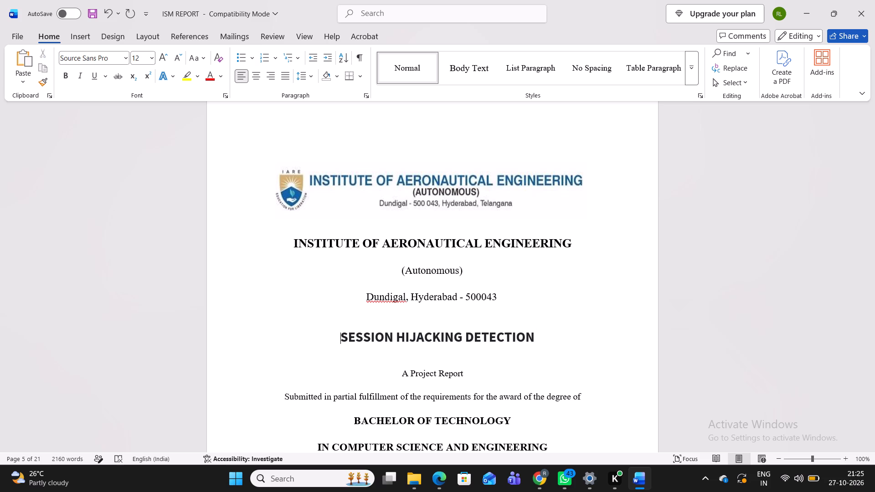
Replace the student's name under "By" on the cover page with the submitting student's name.
scroll(427, 397, down, 2)
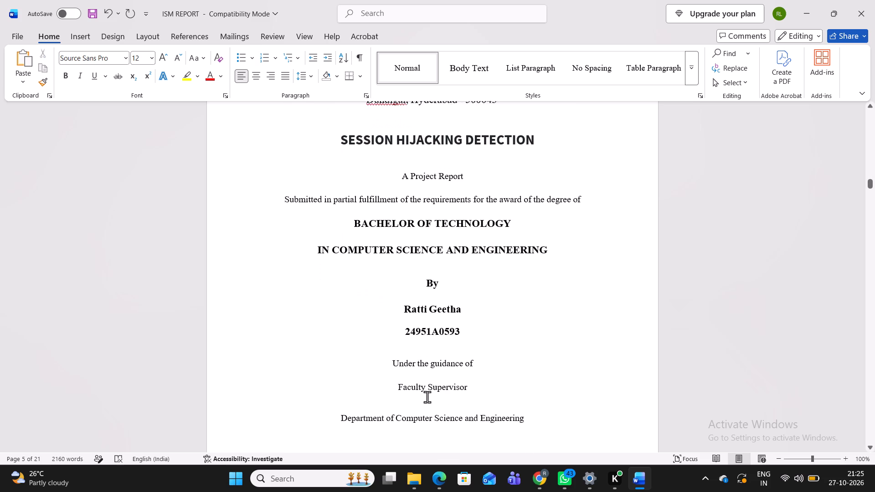
scroll(427, 397, down, 1)
click(467, 291)
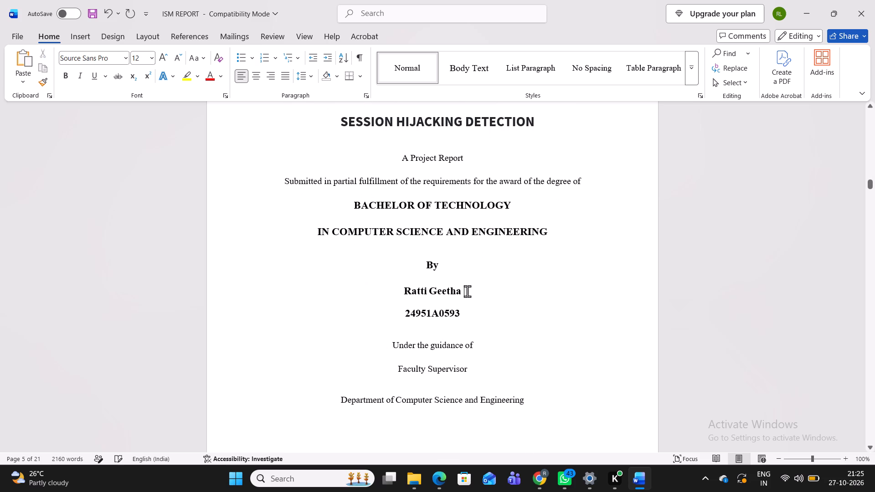
key(BackSpace)
key(BackSpace)
key(BackSpace)
key(BackSpace)
key(BackSpace)
key(BackSpace)
key(BackSpace)
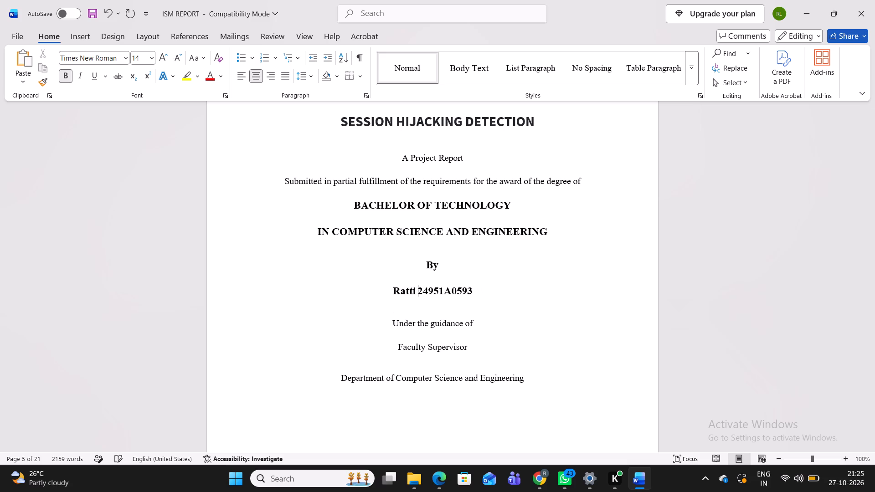
key(BackSpace)
key(BackSpace)
key(BackSpace)
key(BackSpace)
key(BackSpace)
key(BackSpace)
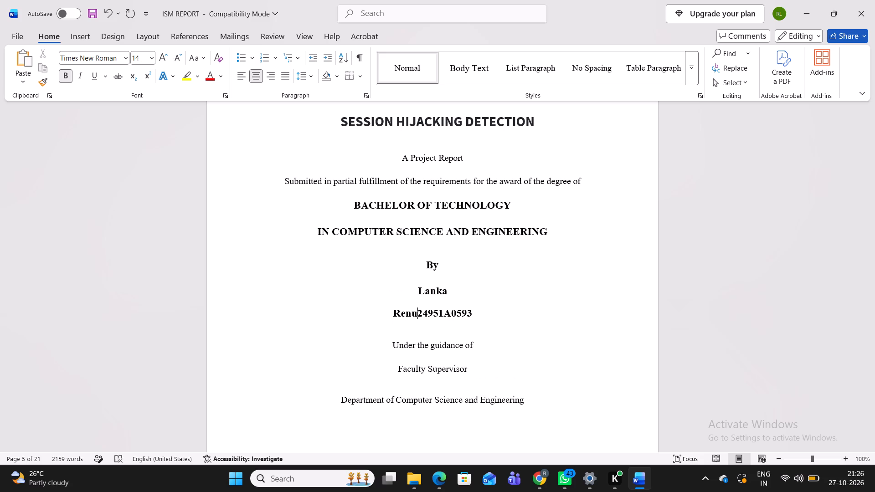
text(ka)
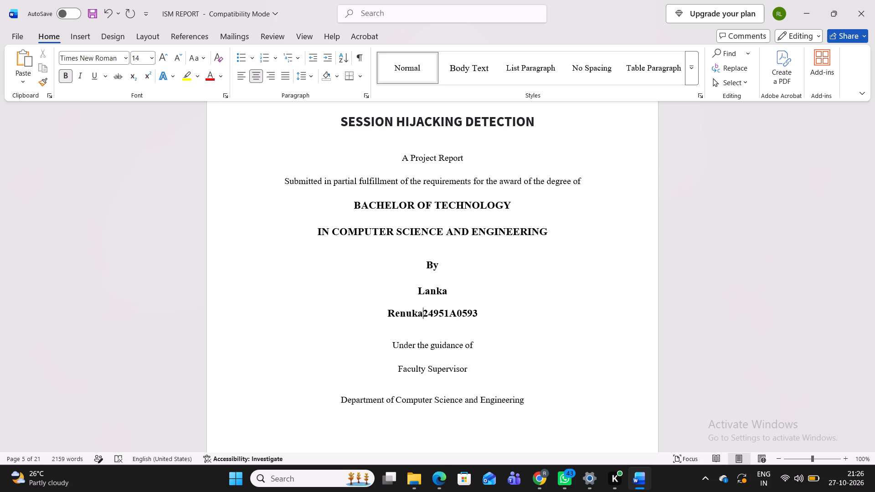
Put the two parts of the student's name on one line, separated by a space, with the roll number on the line below.
click(389, 308)
key(BackSpace)
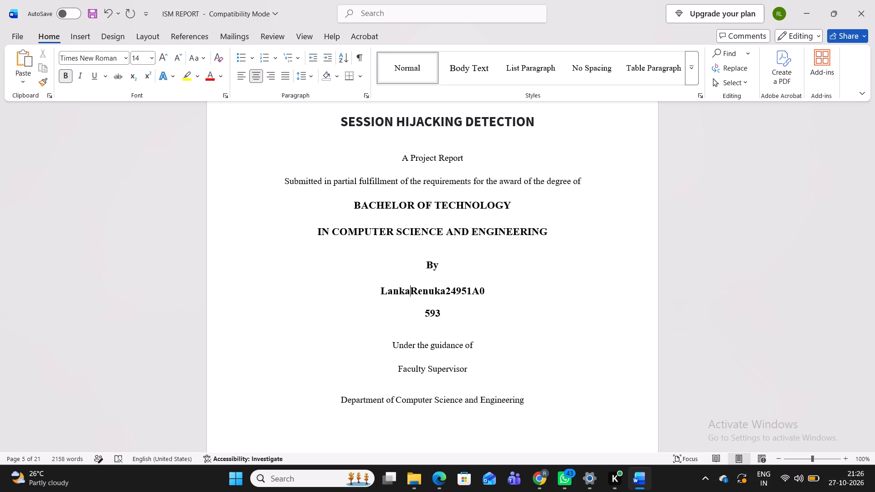
key(space)
key(Right)
key(Right)
key(Right)
key(Right)
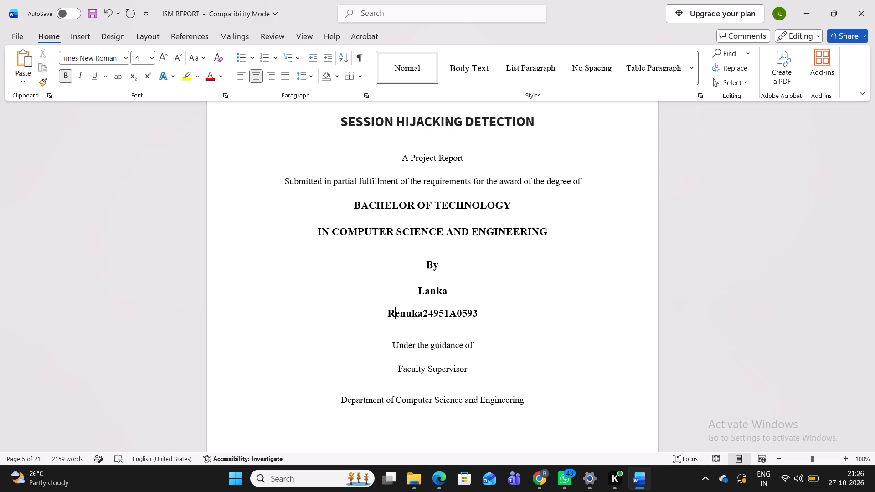
key(Right)
key(Right)
key(Return)
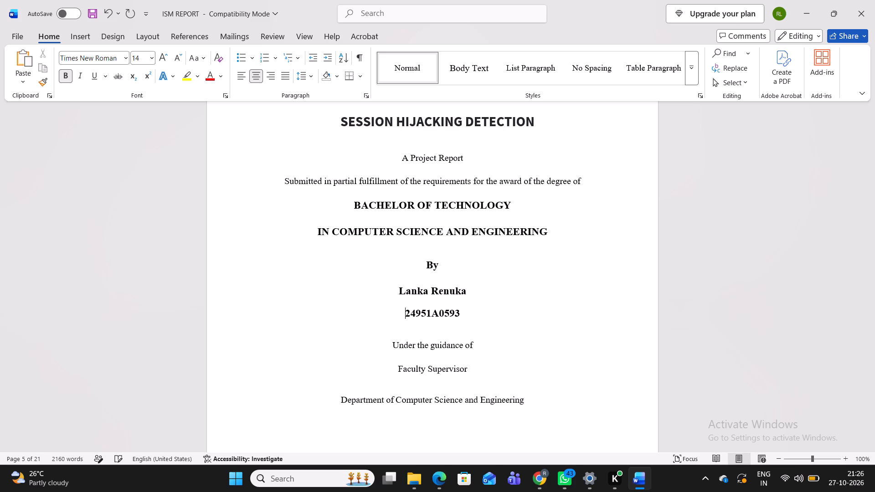
Change the last two characters of the cover page's roll number to match the submitting student's roll number.
click(465, 312)
key(BackSpace)
key(BackSpace)
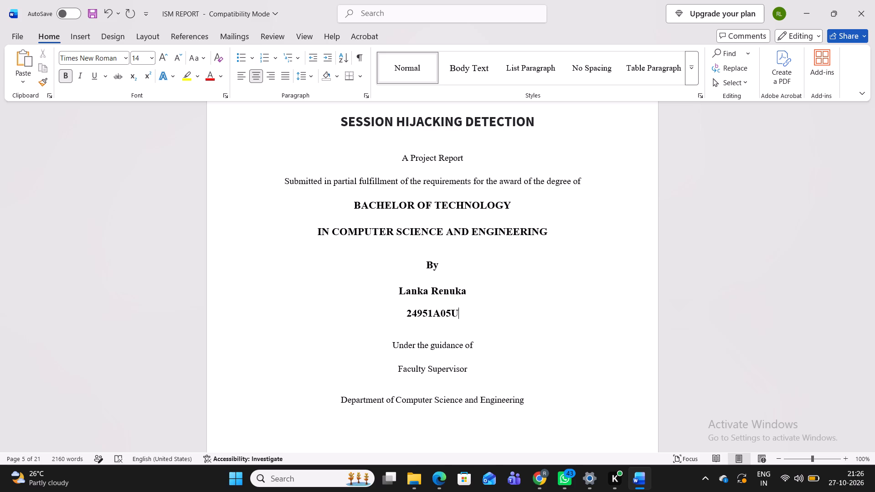
key(0)
Replace "INSIDER THREAT INVESTIGATION" in the certificate paragraph with the copied title "SESSION HIJACKING DETECTION".
scroll(465, 306, down, 2)
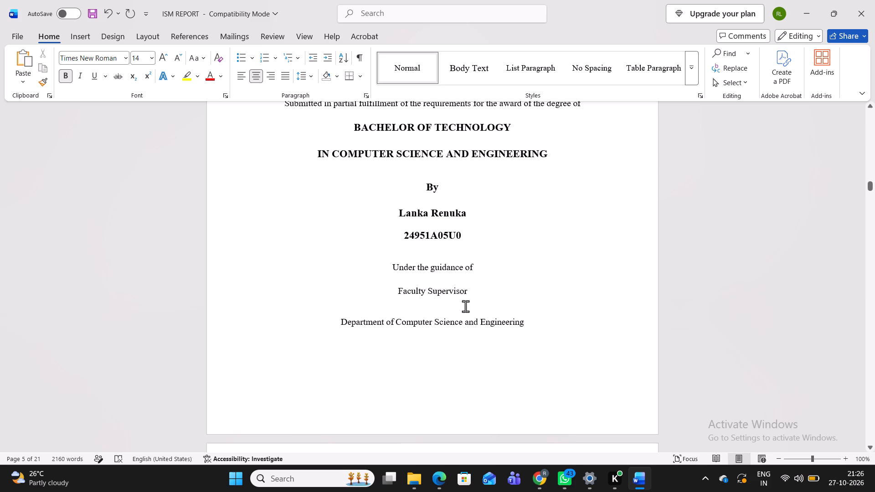
scroll(465, 306, down, 4)
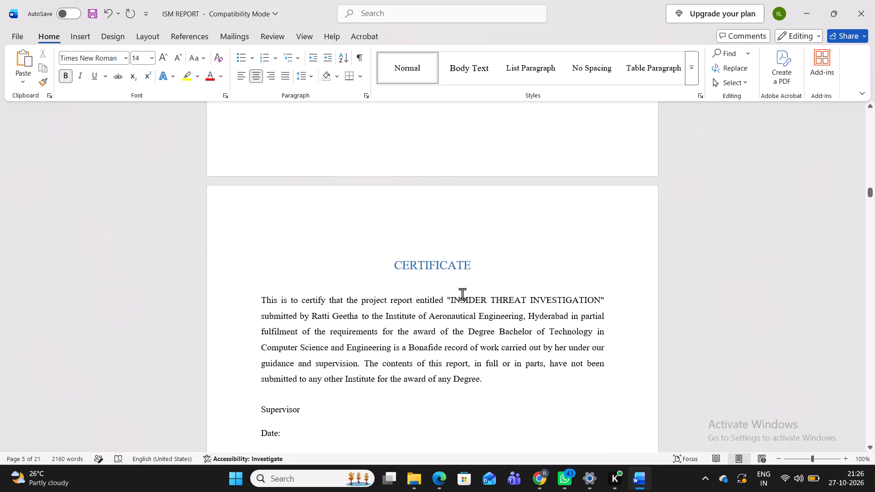
drag(452, 294, 566, 295)
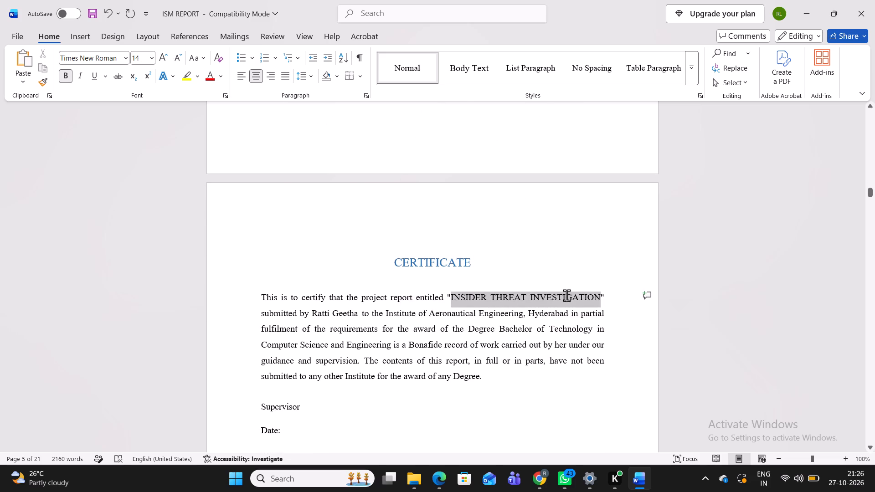
drag(566, 295, 575, 297)
key(ctrl+v)
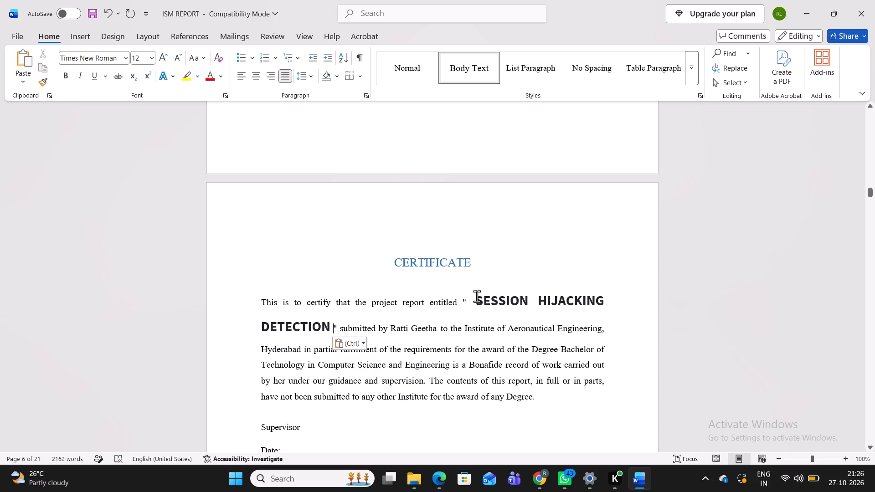
drag(477, 296, 329, 328)
click(417, 289)
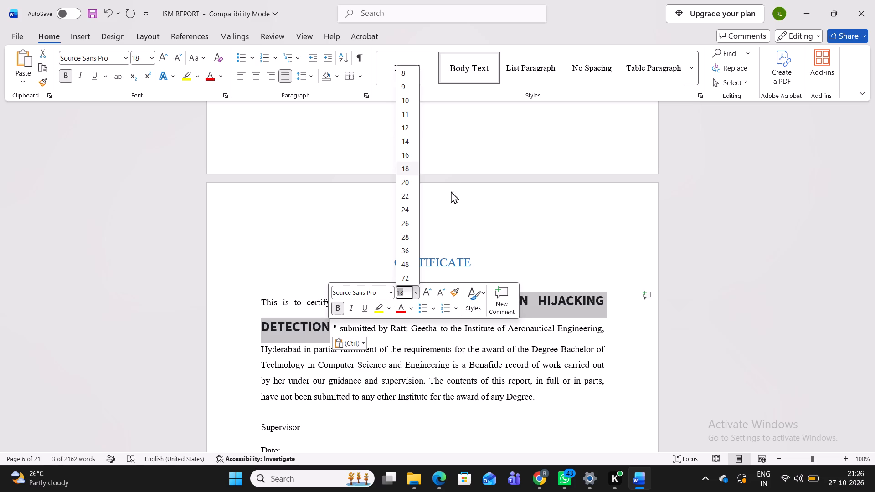
Set the font size of "SESSION HIJACKING DETECTION" in the certificate paragraph to 14.
click(412, 145)
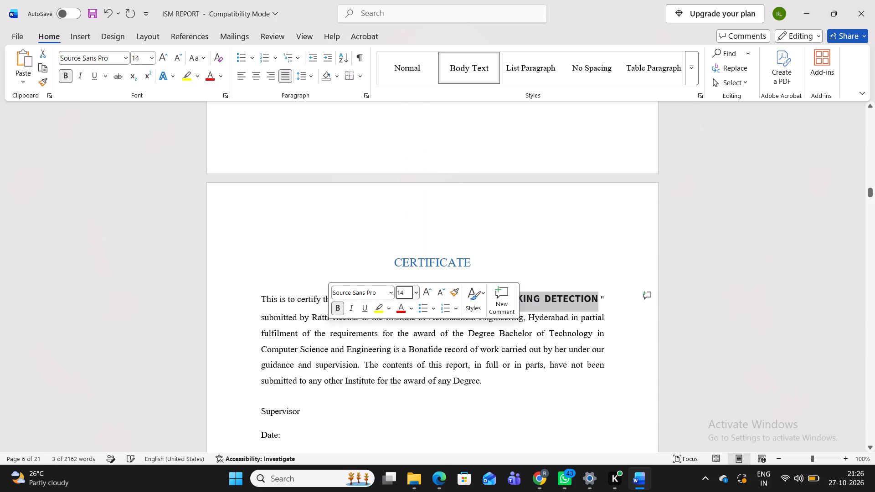
click(485, 238)
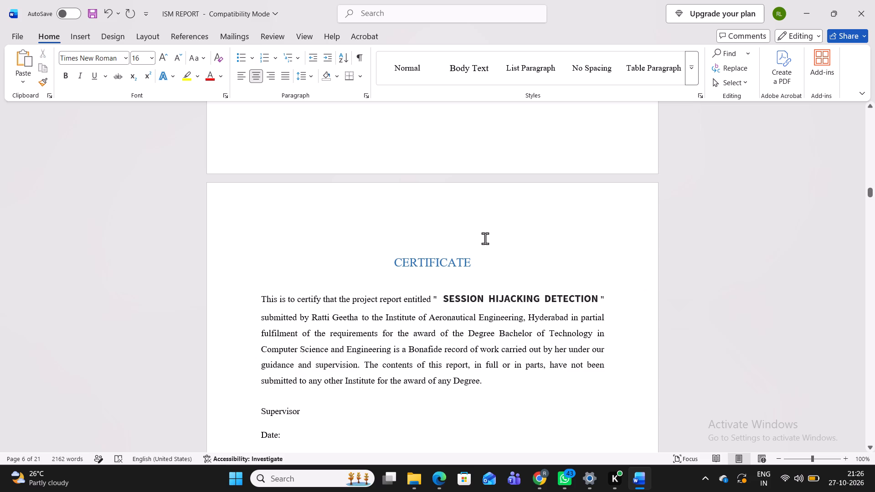
Replace the student's name after "submitted by" in the certificate paragraph with the submitting student's name.
scroll(524, 343, down, 1)
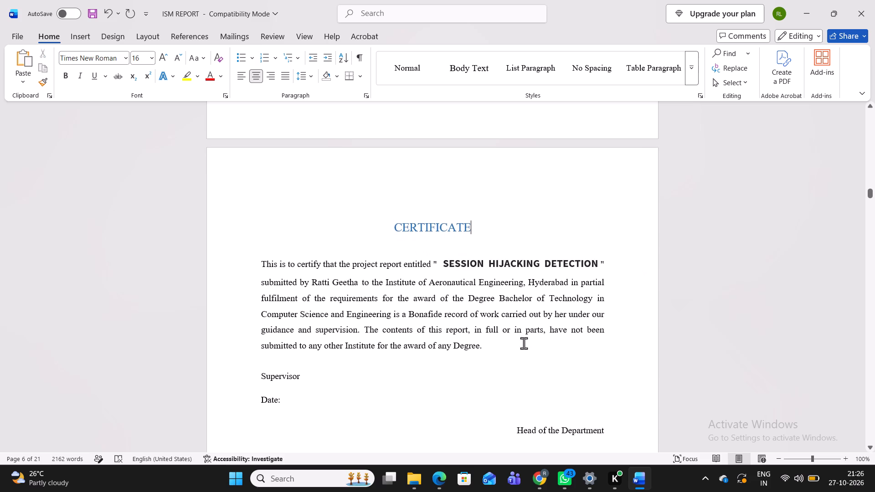
scroll(524, 343, down, 1)
click(359, 283)
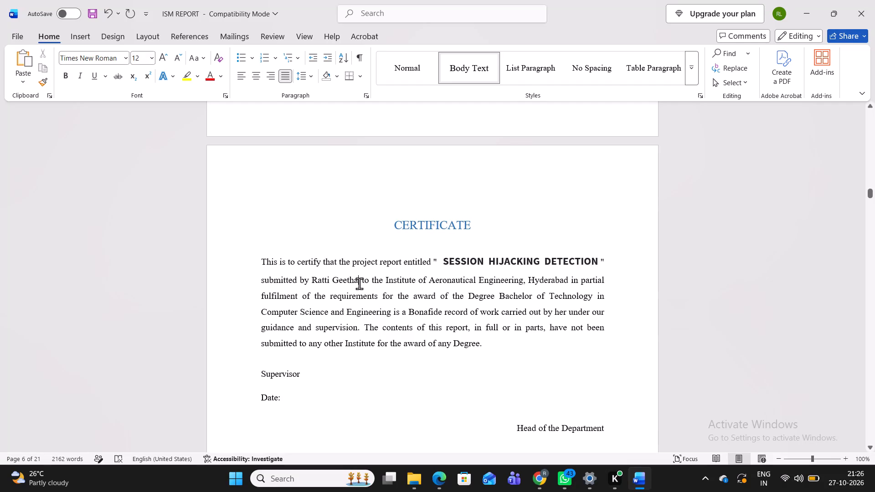
key(BackSpace)
key(BackSpace)
key(BackSpace)
key(BackSpace)
key(BackSpace)
key(BackSpace)
key(BackSpace)
key(BackSpace)
key(BackSpace)
key(BackSpace)
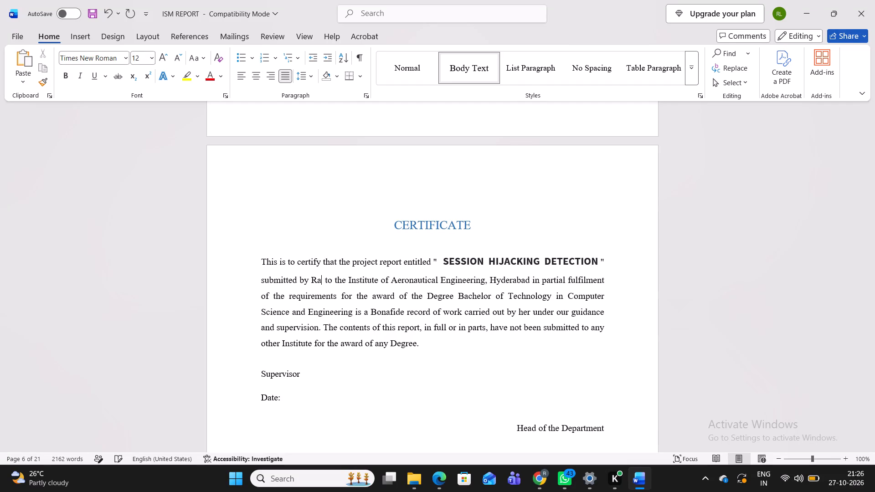
key(BackSpace)
key(BackSpace)
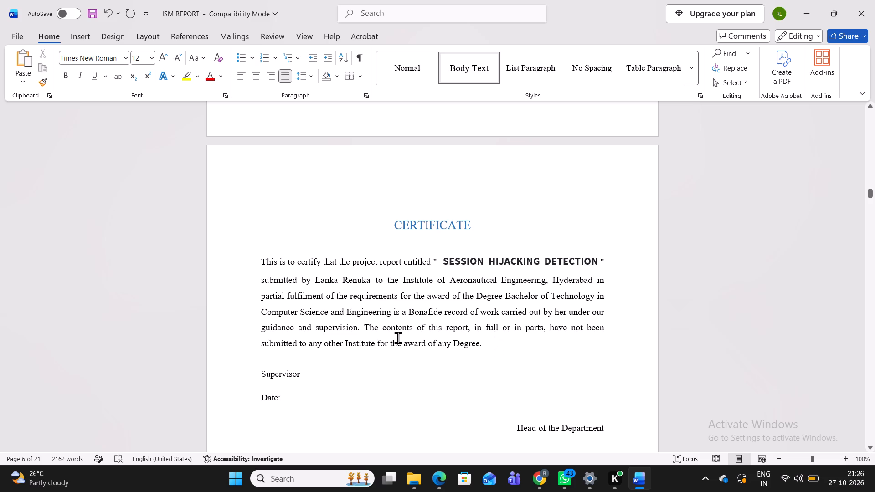
Select the project title "INSIDER THREAT INVESTIGATION" in the Approval Sheet paragraph.
scroll(439, 335, down, 2)
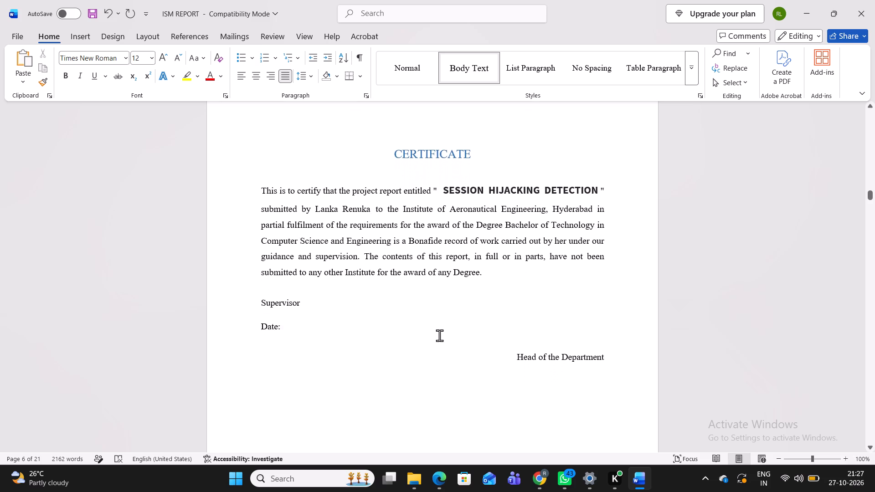
scroll(439, 335, down, 5)
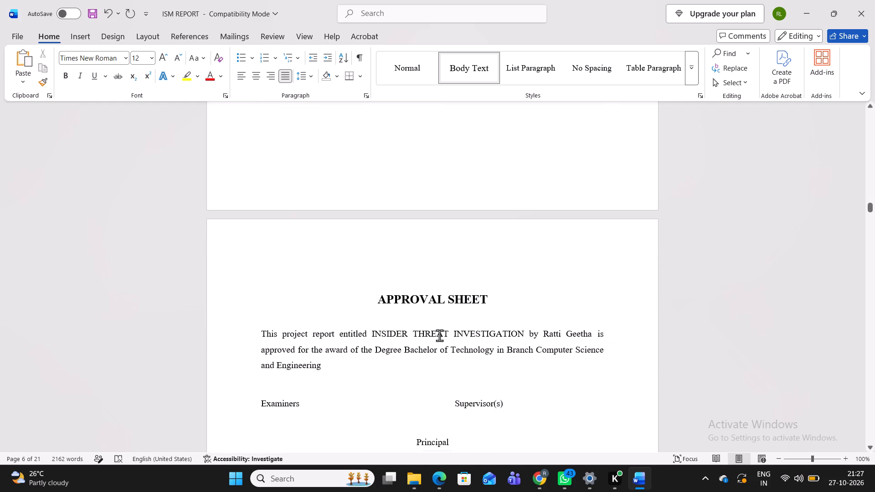
scroll(439, 335, down, 2)
drag(372, 322, 523, 319)
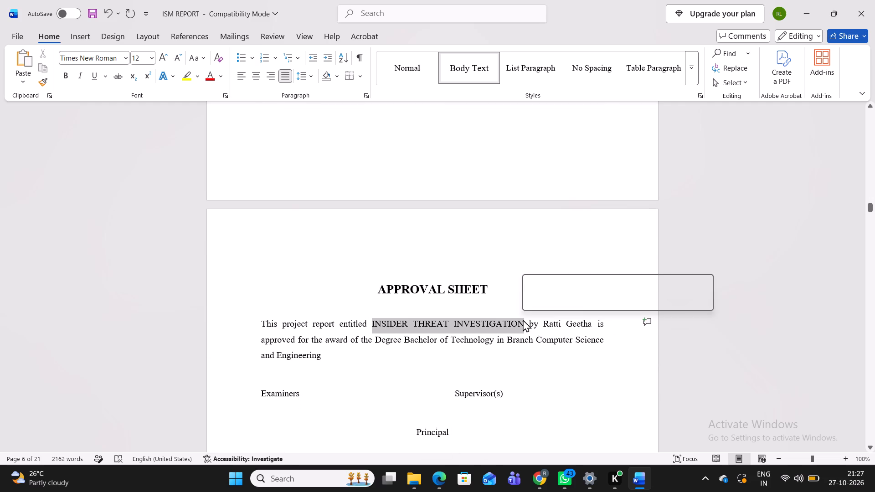
Replace "INSIDER THREAT INVESTIGATION" in the approval sheet paragraph with the copied title "SESSION HIJACKING DETECTION".
key(ctrl+v)
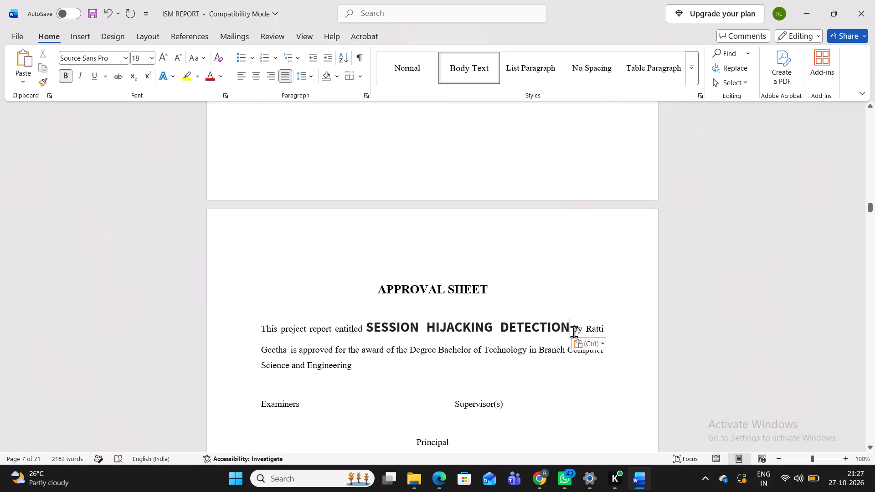
Remove the bold from the approval sheet's project title and set its font size to 14.
drag(570, 326, 501, 322)
drag(501, 322, 388, 328)
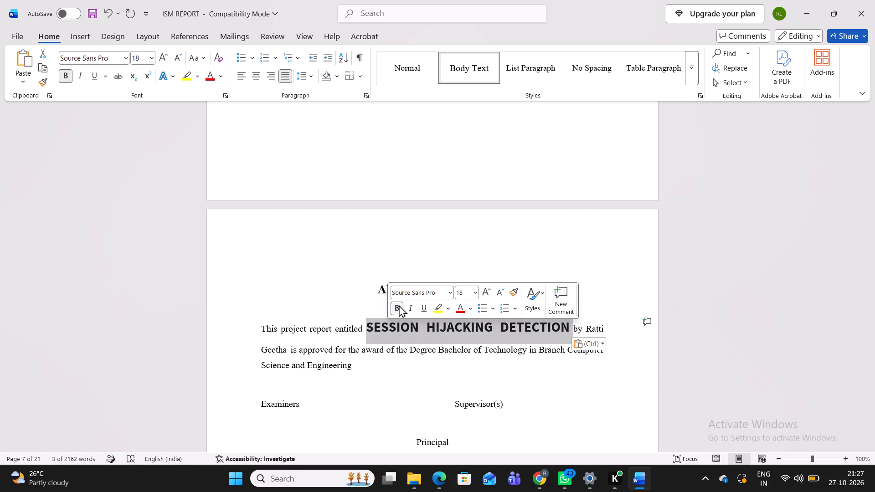
click(399, 305)
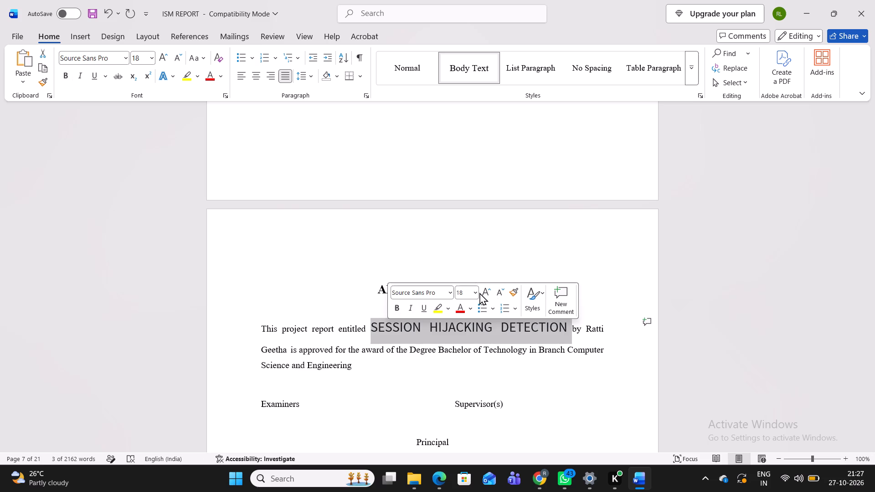
click(476, 292)
click(460, 144)
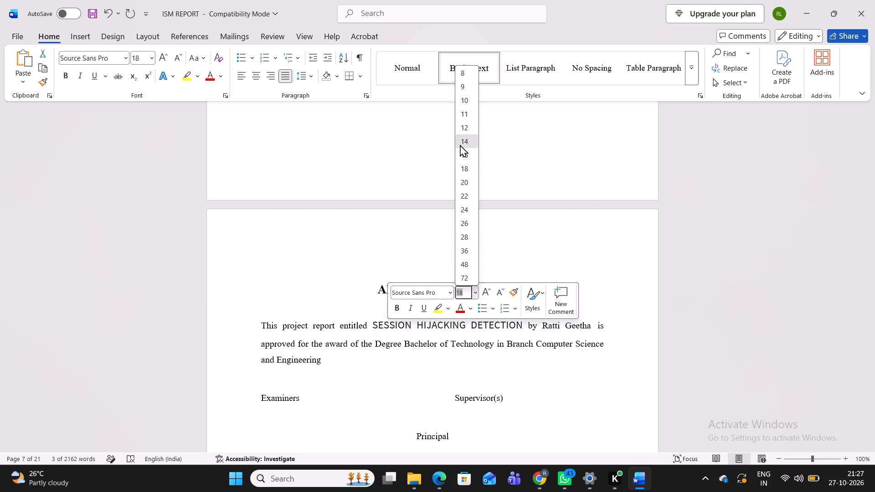
click(598, 199)
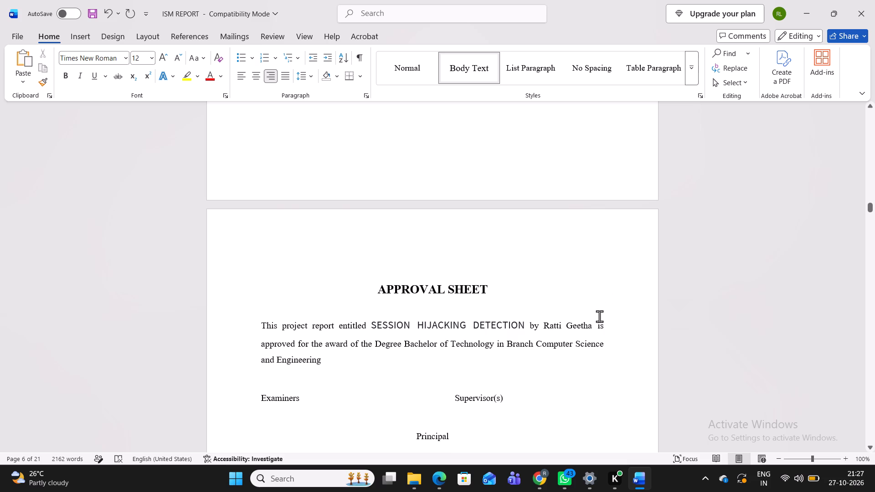
Replace the student name in the approval sheet paragraph with the submitting student's name.
drag(594, 326, 547, 324)
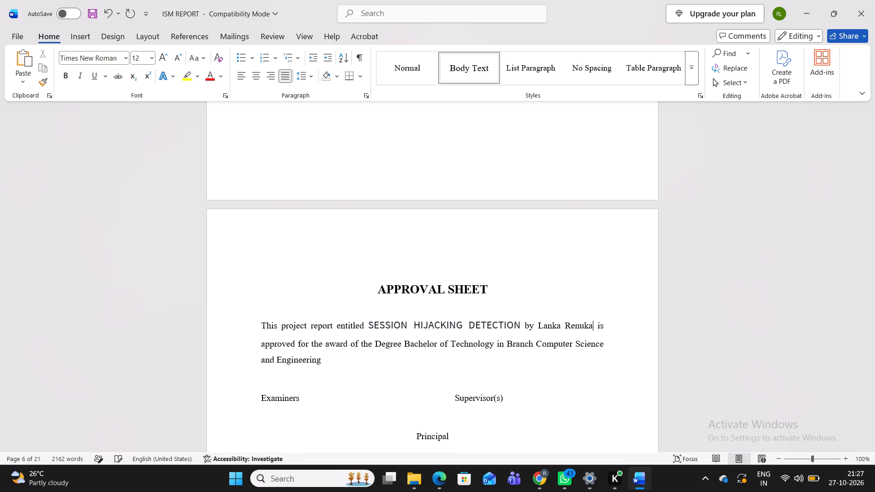
Shift the word "Principal" on the approval sheet further along its line by inserting spaces before it.
scroll(435, 354, down, 8)
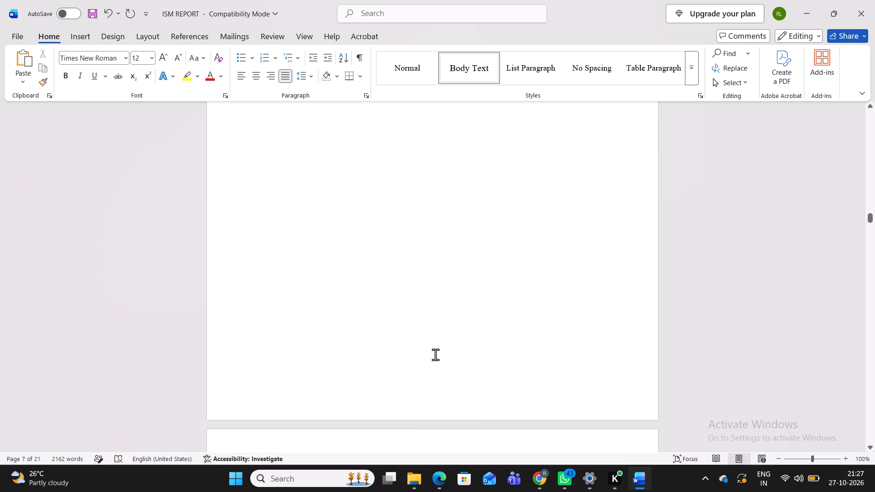
scroll(435, 354, up, 1)
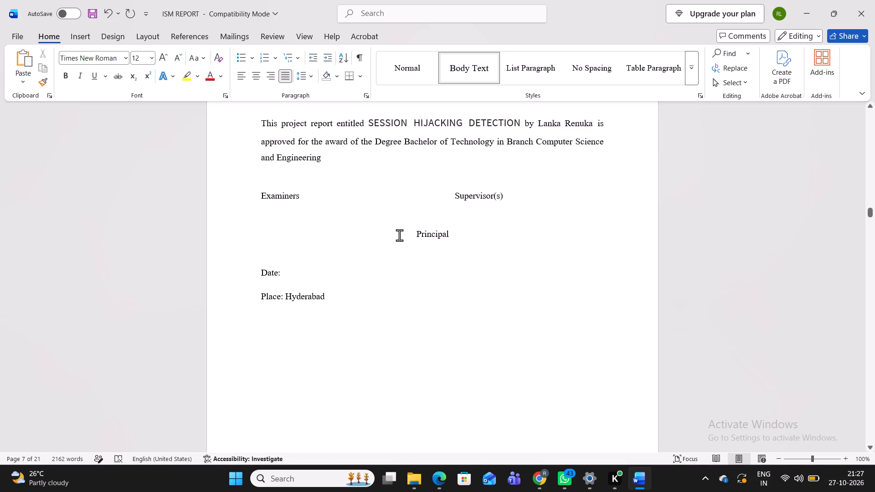
click(412, 229)
key(space)
key(space)
key(space)
key(space)
key(space)
key(space)
key(space)
key(space)
key(space)
key(space)
key(space)
key(space)
key(space)
key(space)
key(space)
key(space)
key(space)
key(space)
key(space)
key(space)
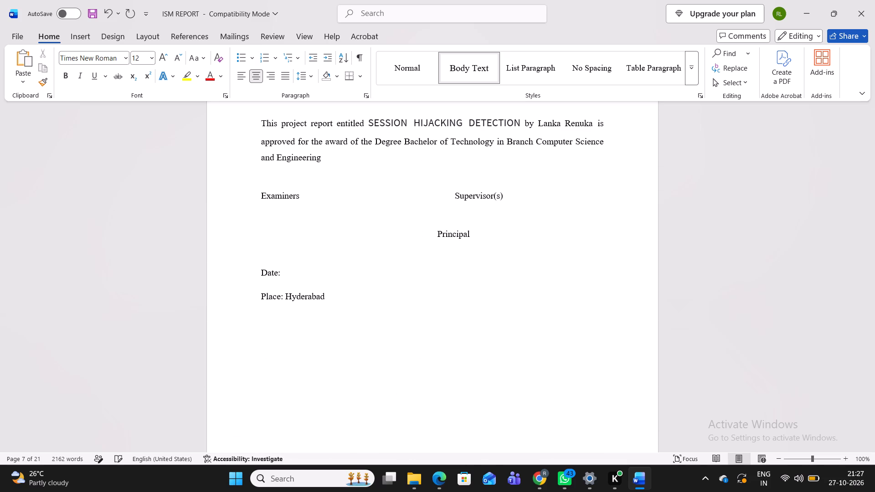
Replace the student name in the declaration's opening sentence with the submitting student's name.
scroll(412, 229, down, 4)
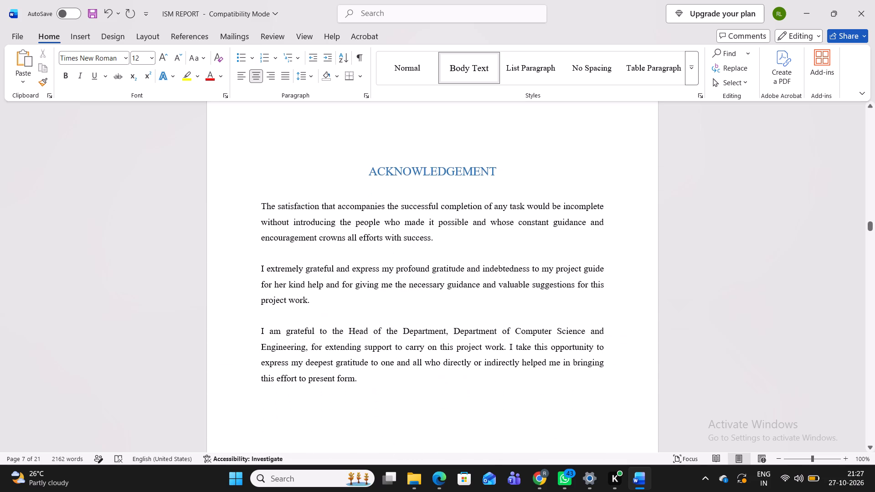
scroll(412, 229, down, 5)
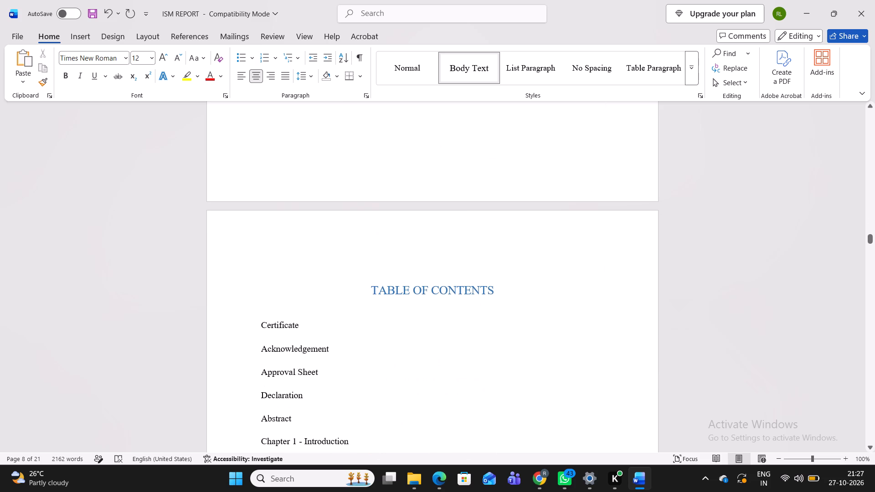
scroll(412, 229, down, 2)
scroll(412, 229, right, 1)
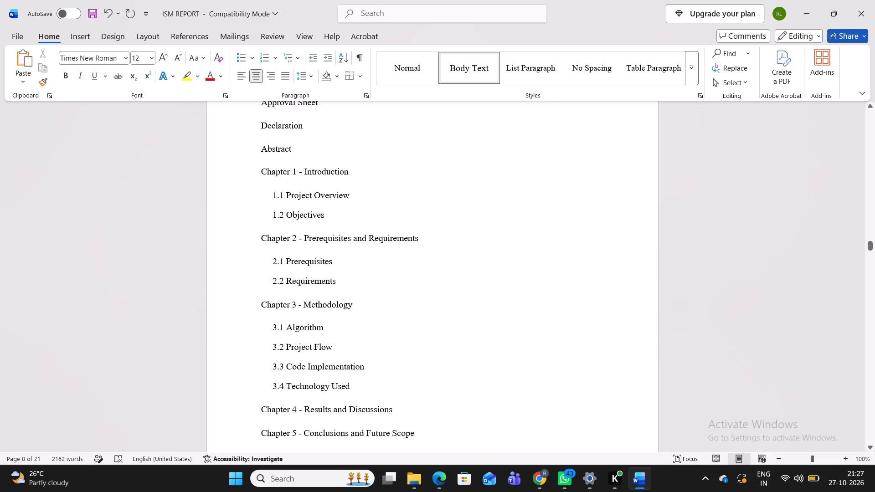
scroll(412, 229, down, 3)
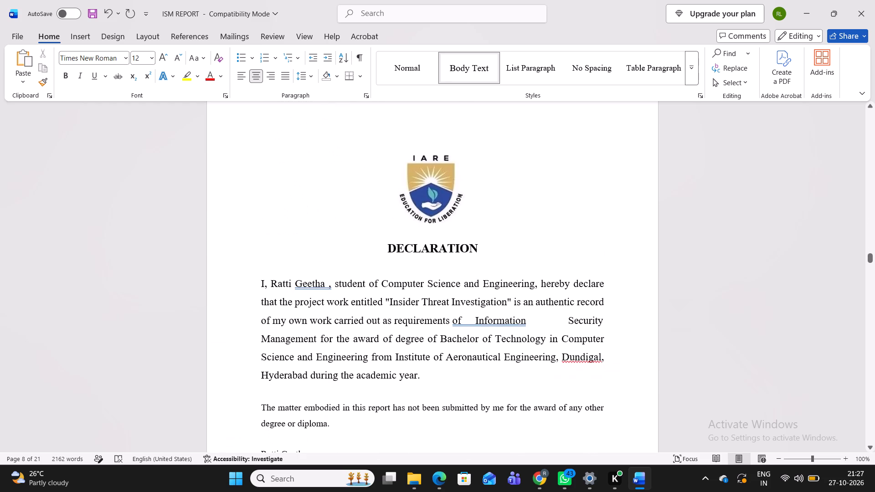
drag(329, 283, 279, 282)
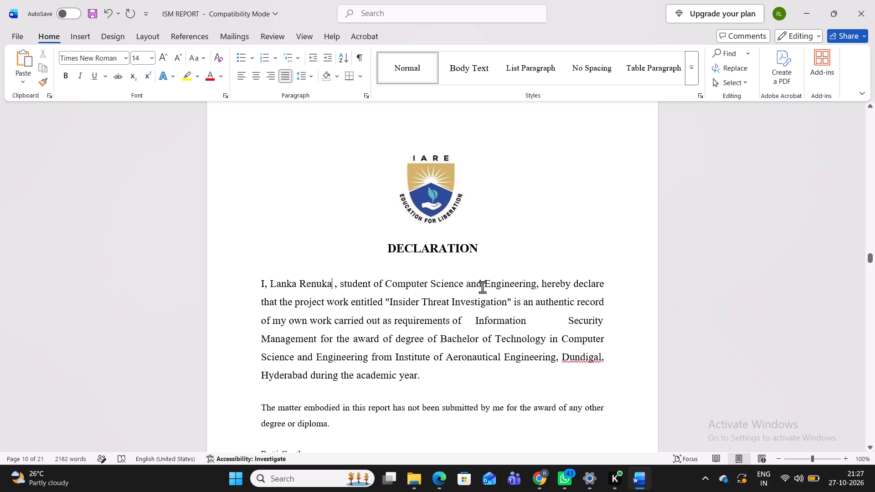
Replace "Insider Threat Investigation" in the declaration paragraph with the copied title "SESSION HIJACKING DETECTION".
click(392, 302)
drag(391, 301, 417, 301)
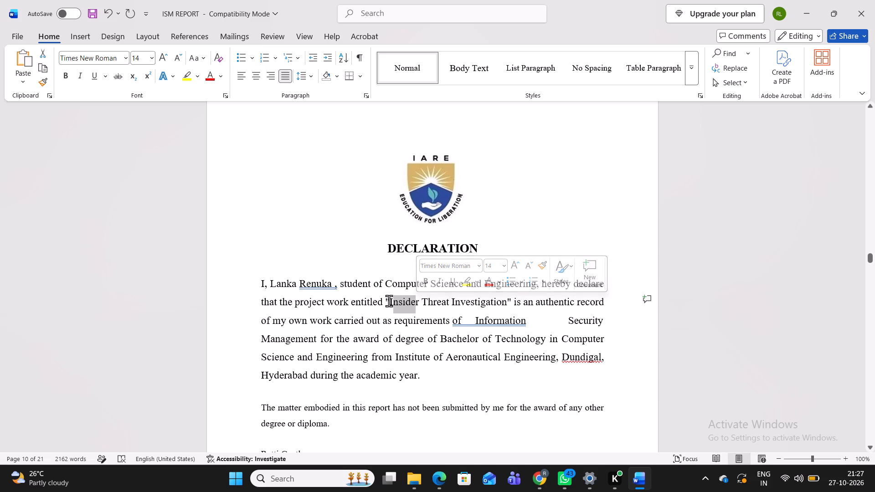
drag(389, 301, 506, 309)
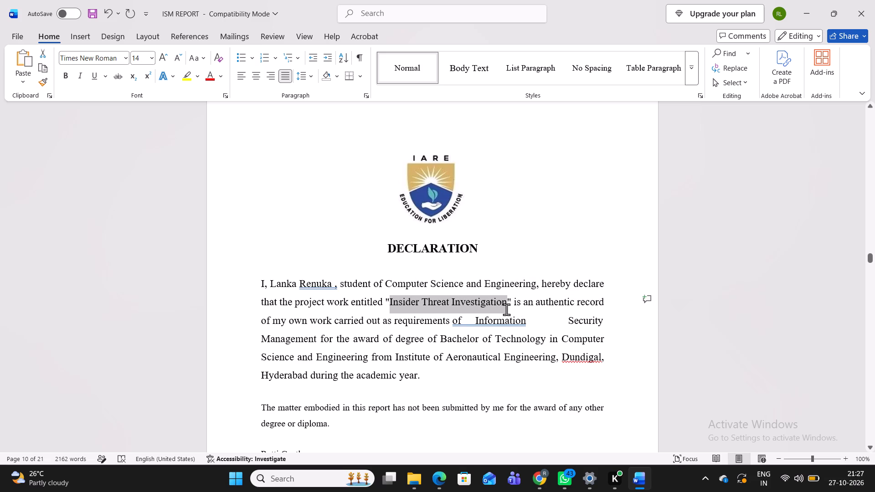
drag(506, 309, 506, 309)
key(ctrl+v)
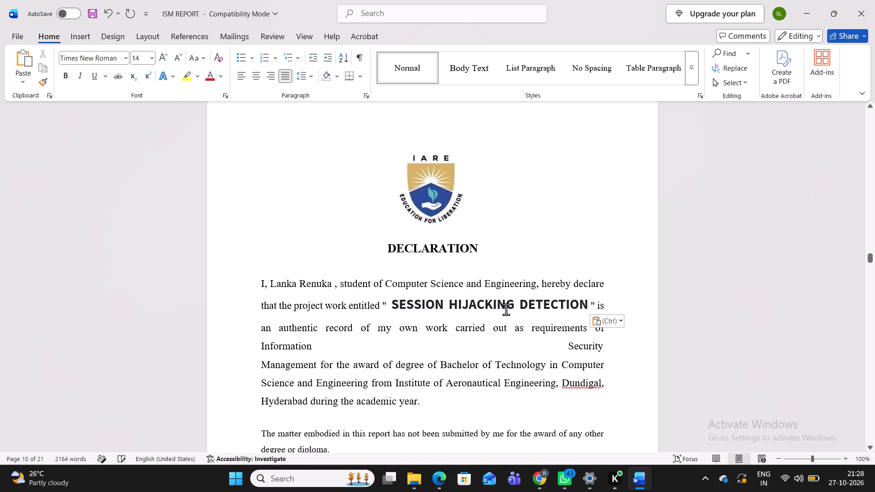
Set the declaration's project title to font size 14 and remove its bold.
drag(393, 303, 566, 304)
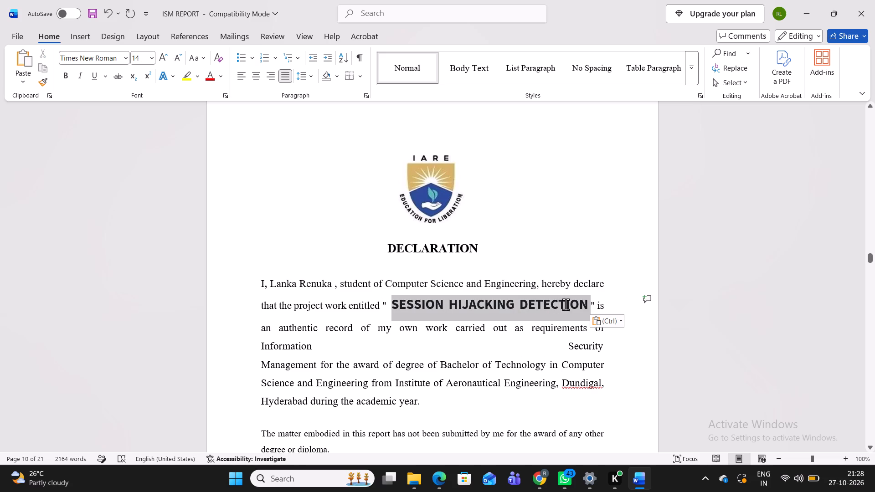
drag(566, 304, 566, 304)
click(655, 272)
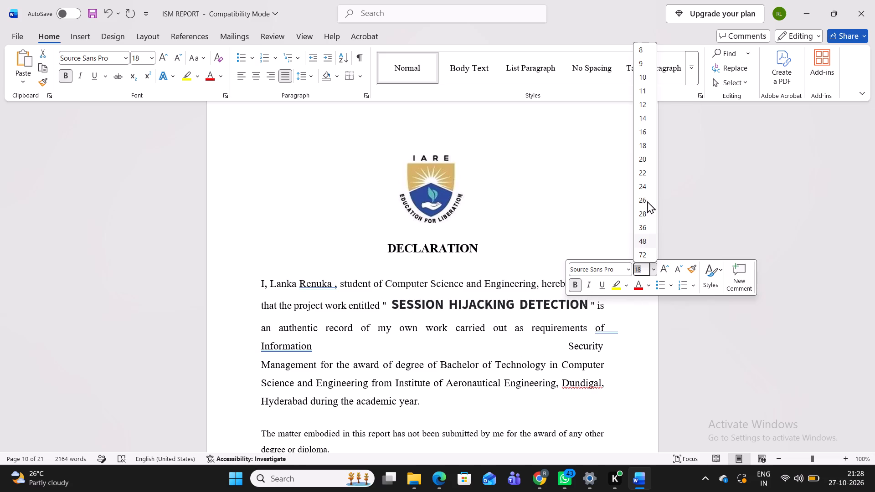
click(643, 118)
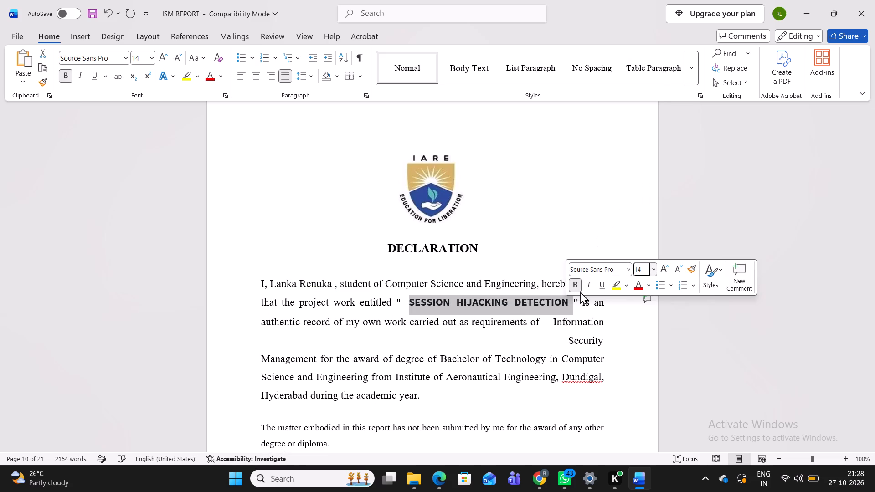
click(580, 292)
click(493, 199)
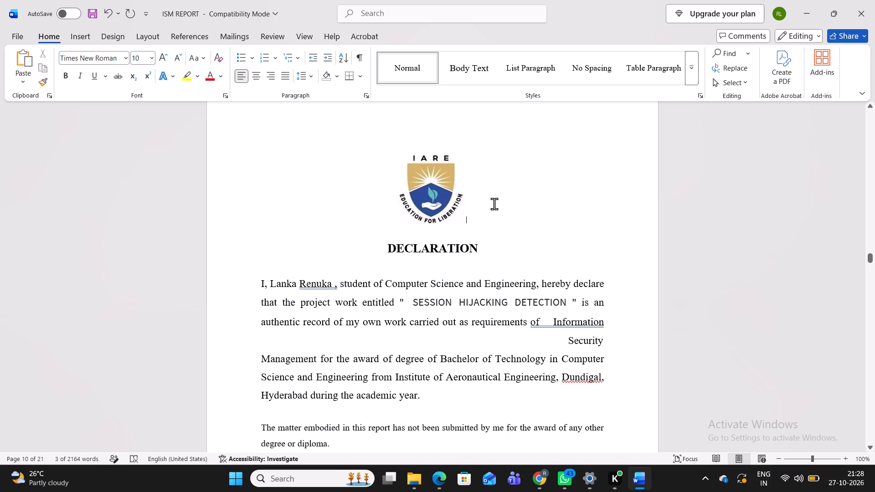
Update the name and the last two roll number characters below the declaration to the submitting student's details.
scroll(538, 343, down, 1)
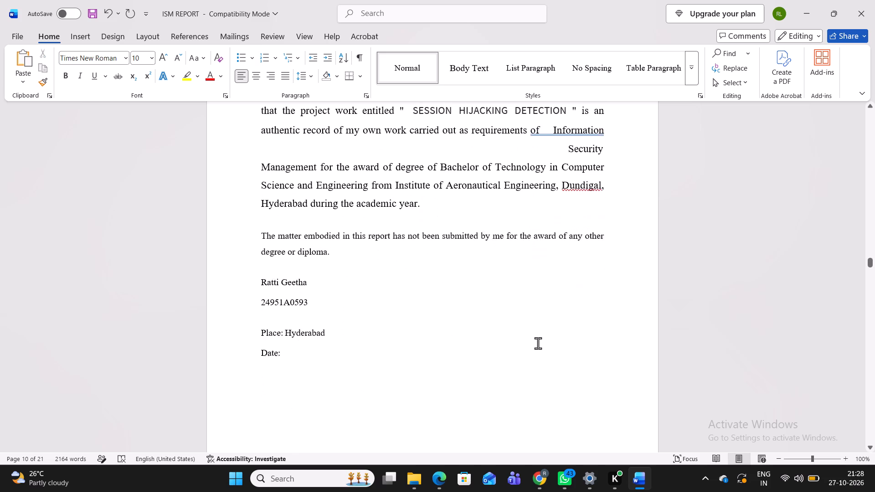
scroll(538, 343, down, 2)
drag(307, 270, 262, 270)
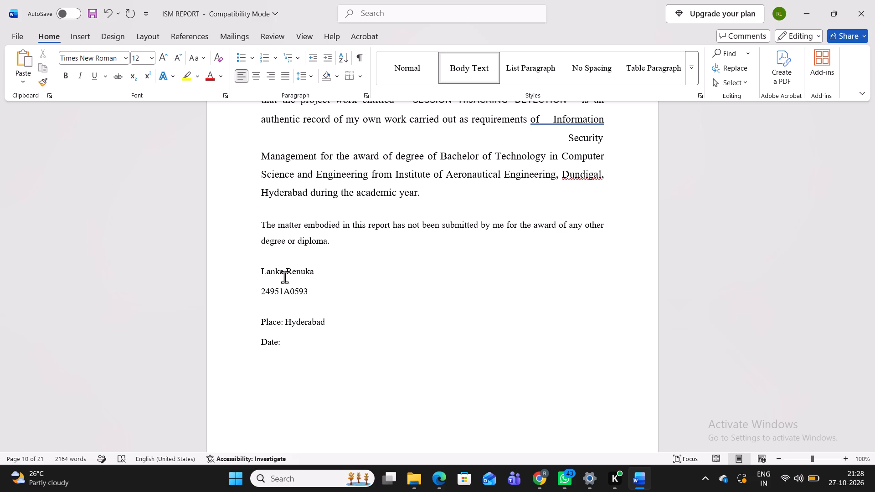
click(309, 292)
key(BackSpace)
key(BackSpace)
key(BackSpace)
key(0)
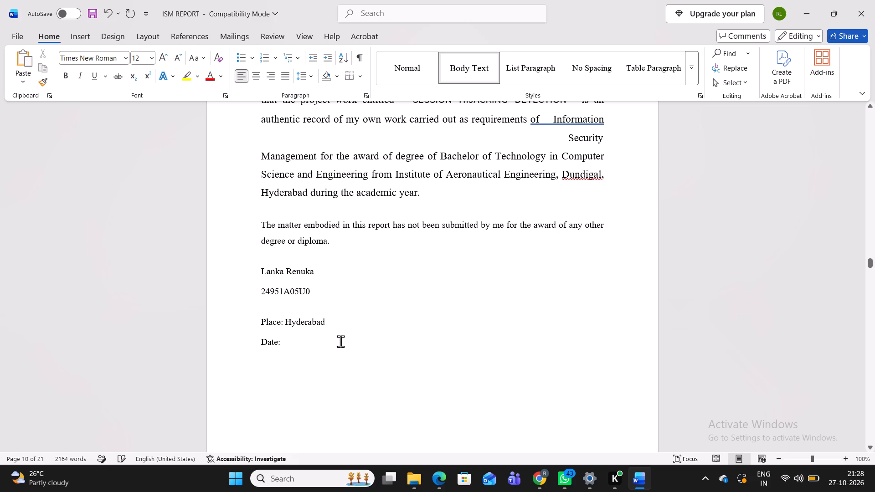
Look through the abstract and the chapters after the declaration, and return to the self-assessment form at the start.
scroll(340, 341, down, 6)
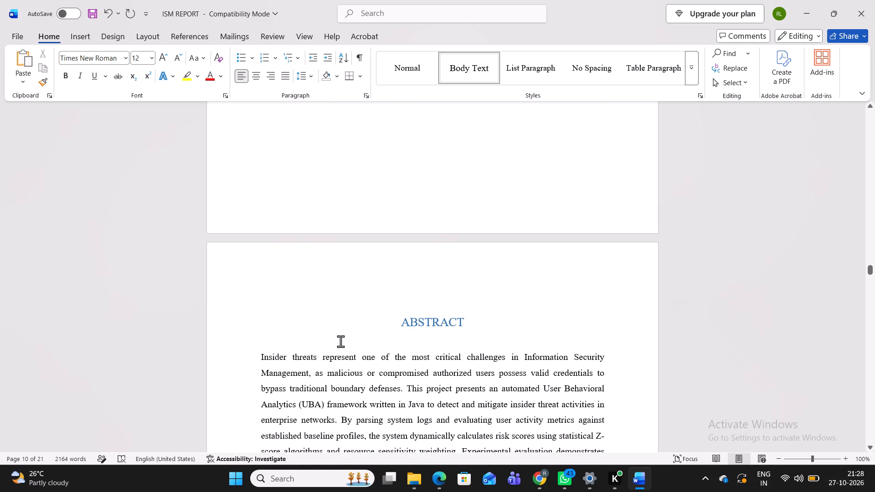
scroll(340, 341, down, 6)
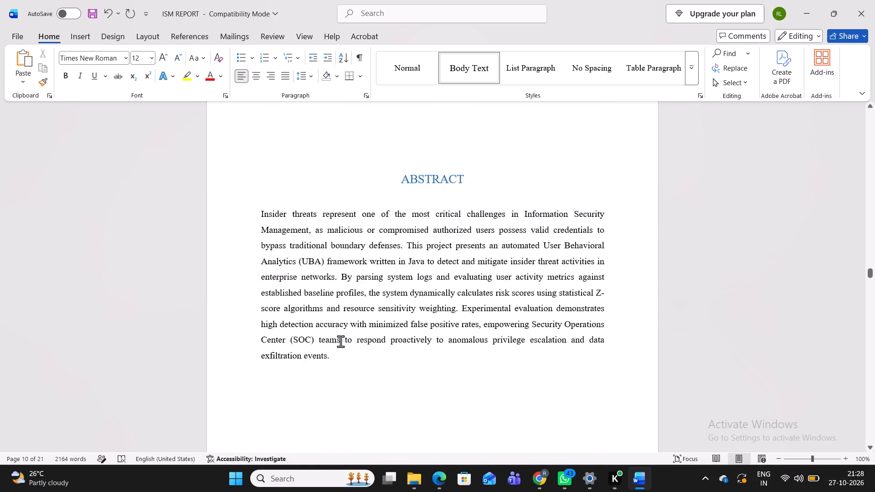
scroll(340, 341, down, 3)
scroll(340, 341, up, 1)
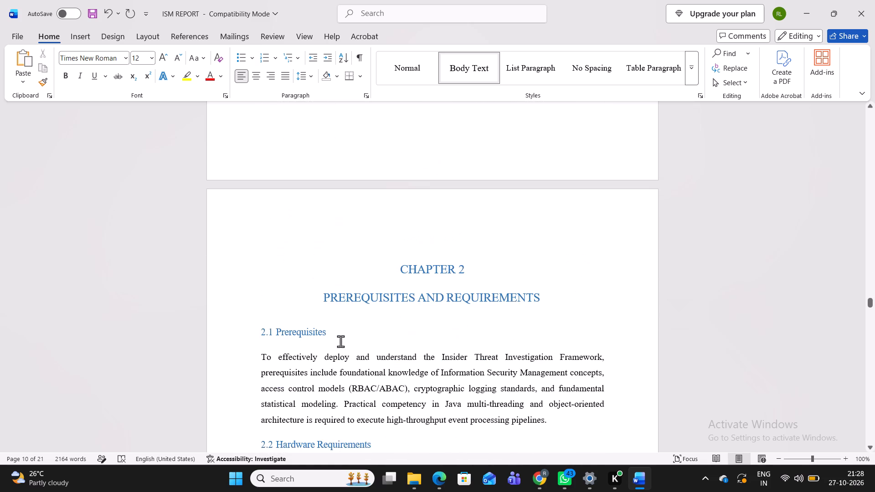
scroll(340, 341, up, 1)
scroll(340, 341, up, 20)
scroll(340, 341, up, 2)
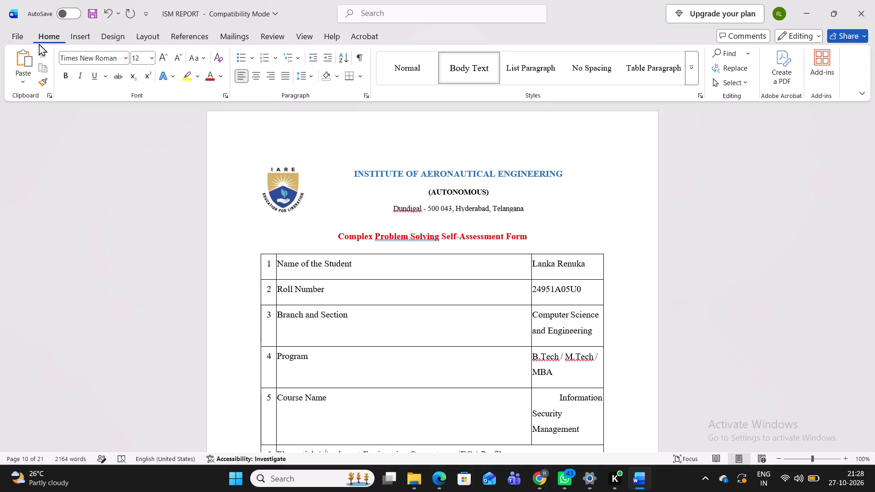
Save the report to the Desktop as a Word document named "ISM REPORT WORD AAT", accepting the upgrade to the newest file format.
click(14, 36)
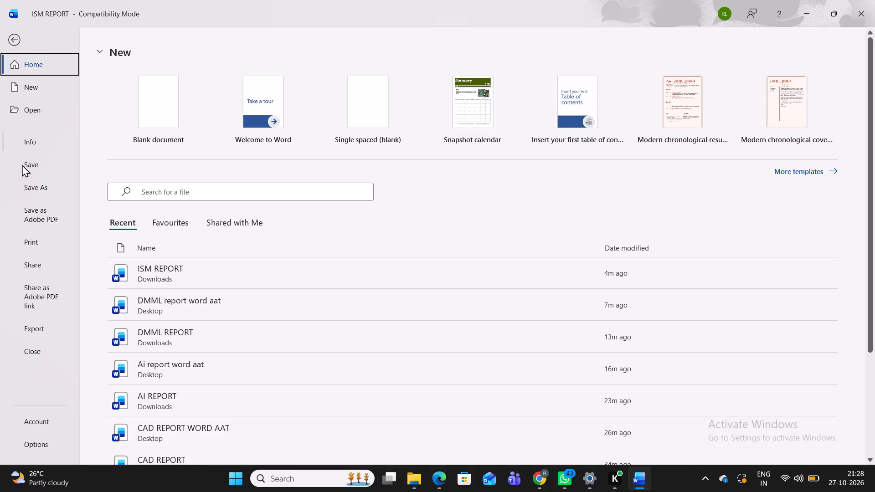
click(33, 181)
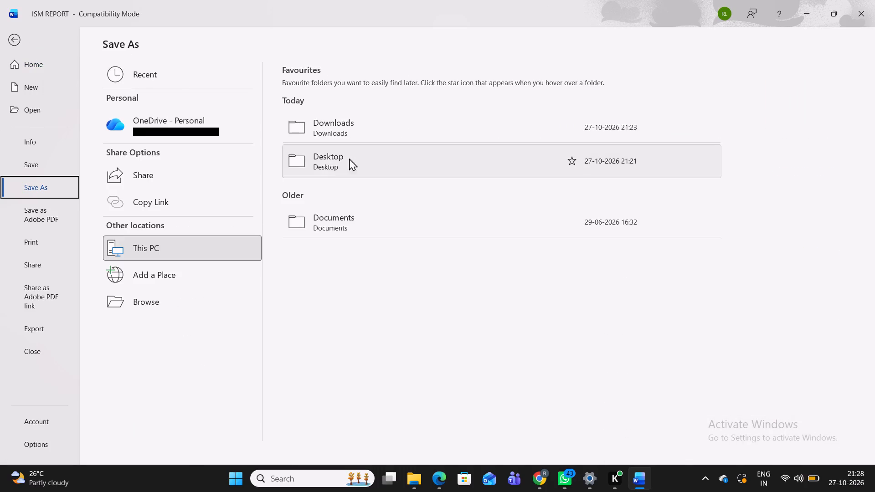
click(383, 155)
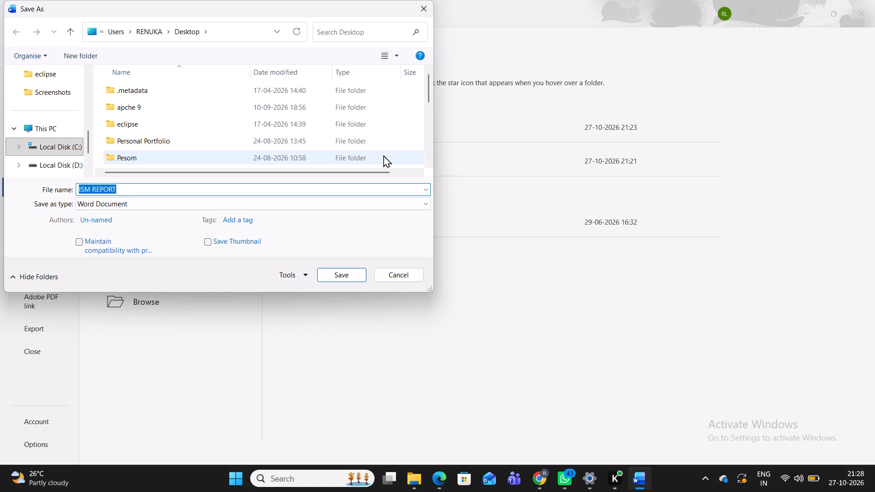
text(ISM)
key(space)
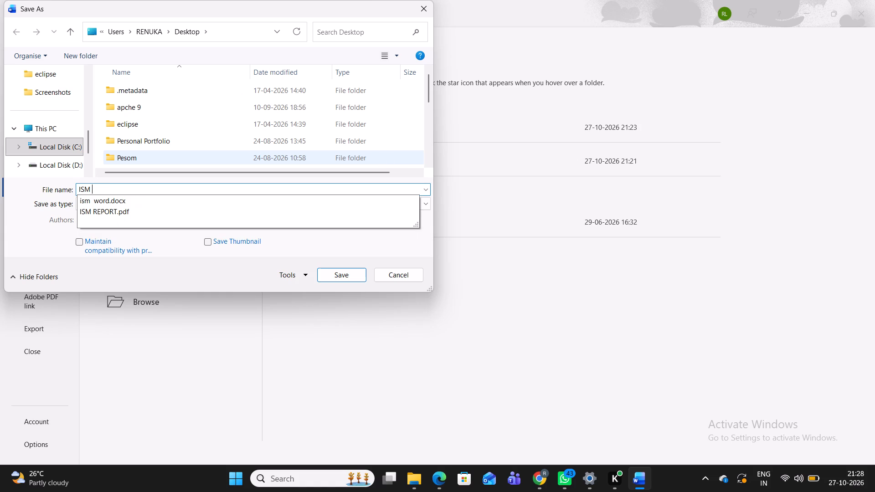
text(REPORT)
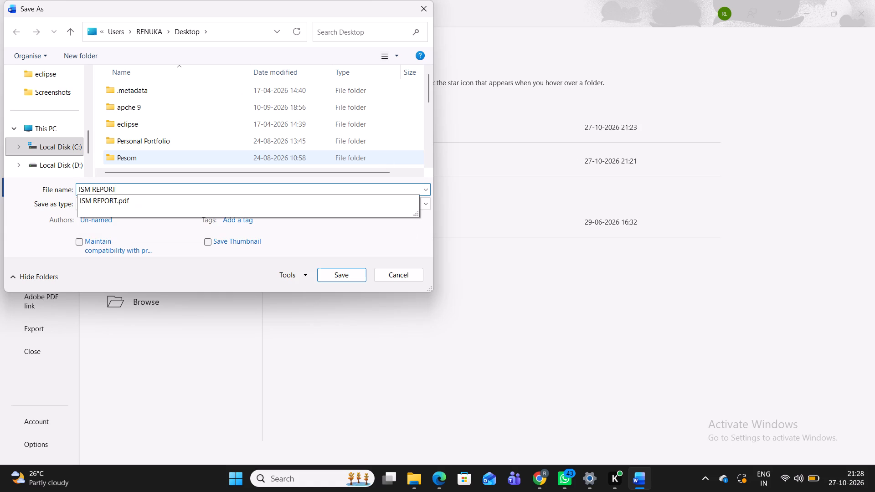
key(space)
text(WORD AAT)
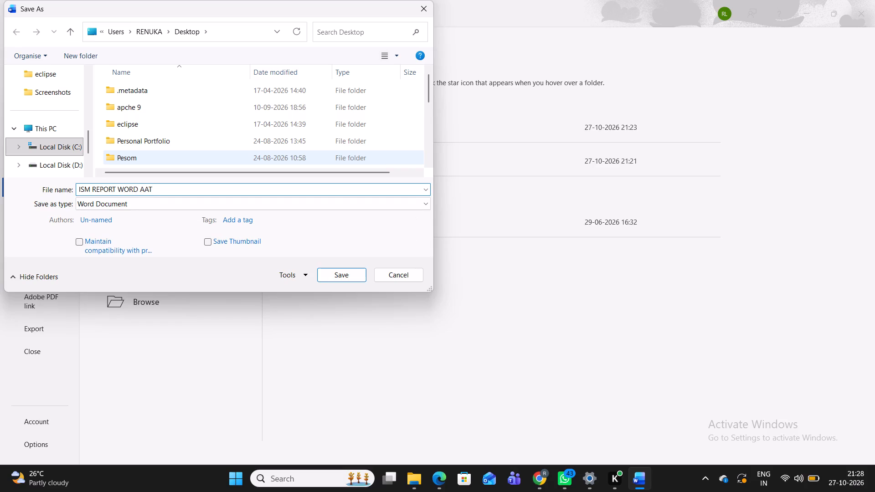
scroll(82, 100, up, 16)
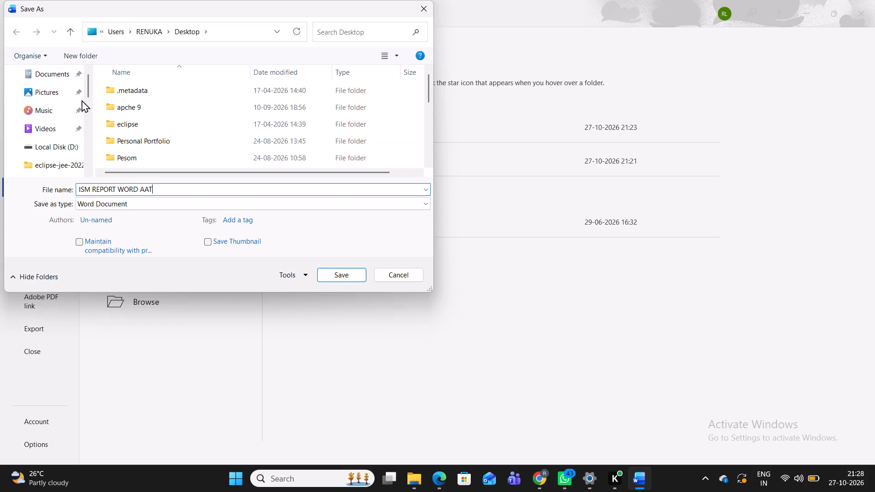
click(46, 150)
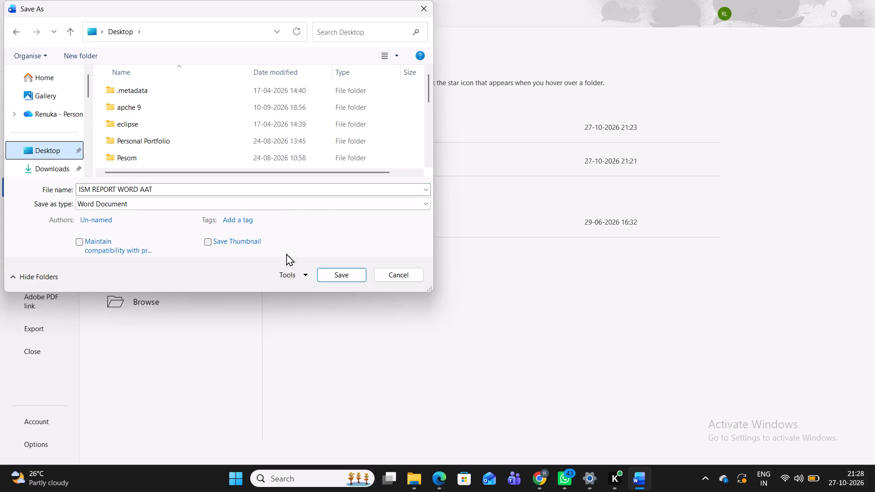
click(324, 270)
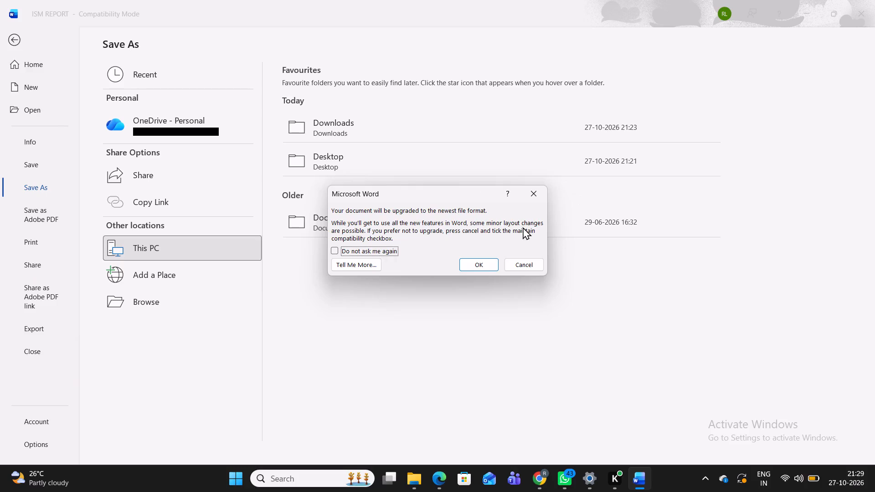
click(487, 264)
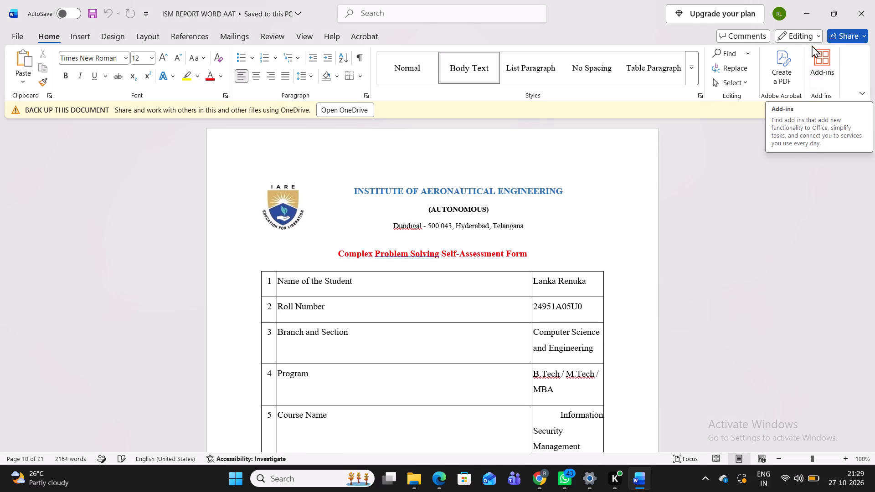
click(805, 16)
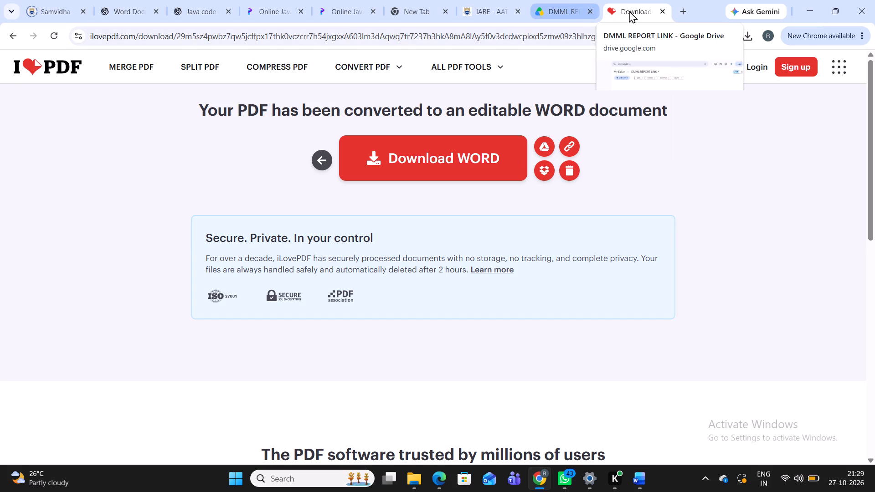
scroll(342, 378, right, 20)
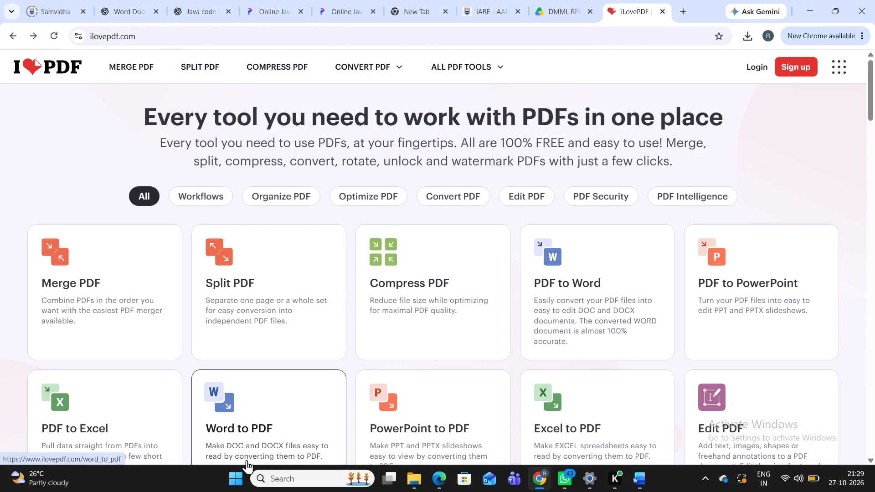
click(247, 460)
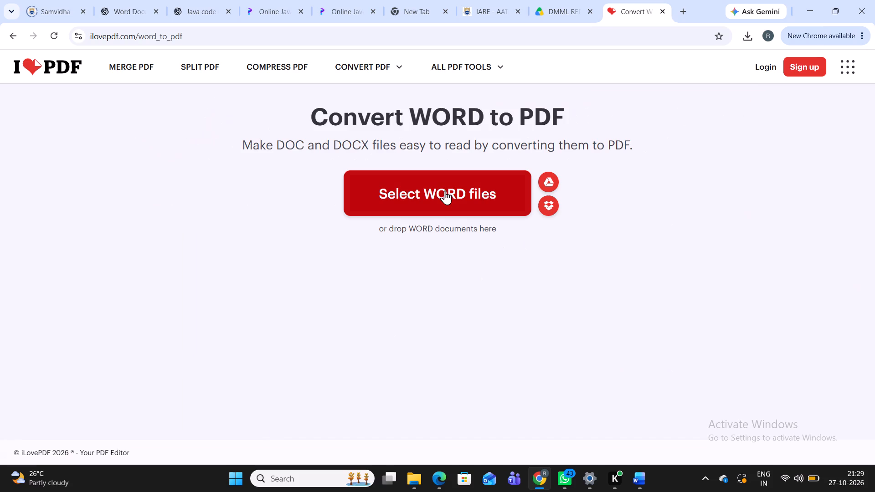
click(445, 190)
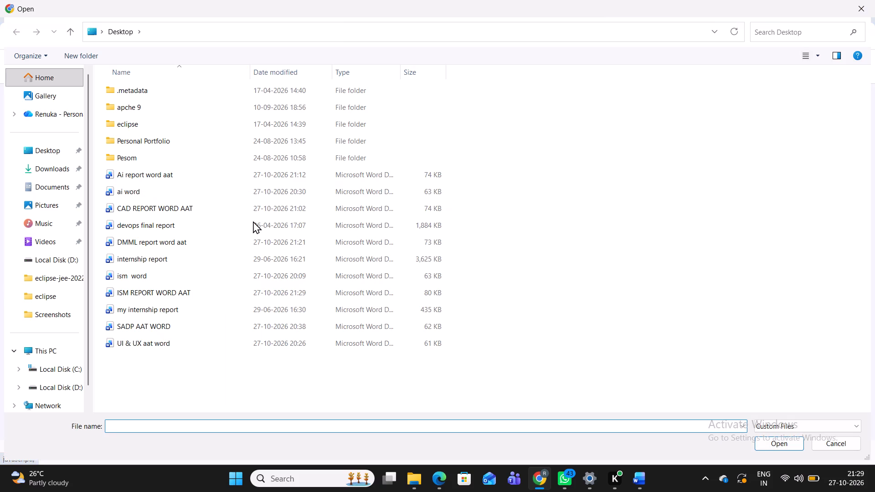
double_click(151, 292)
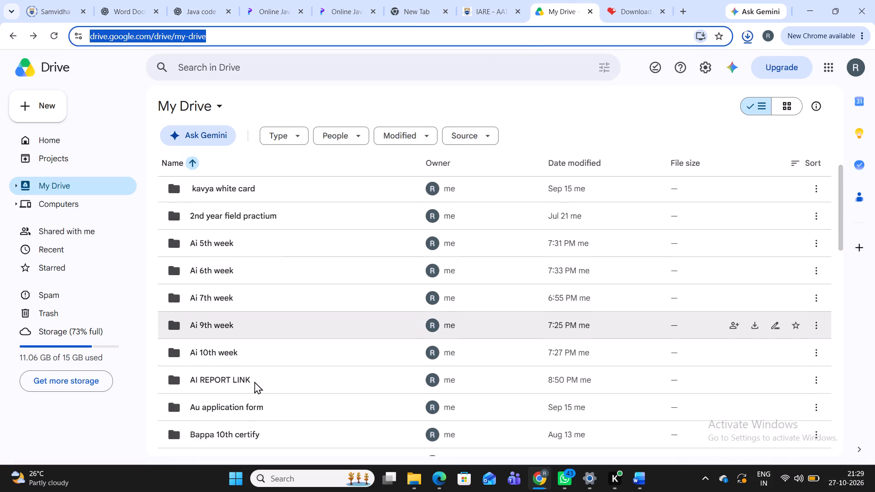
scroll(254, 381, down, 4)
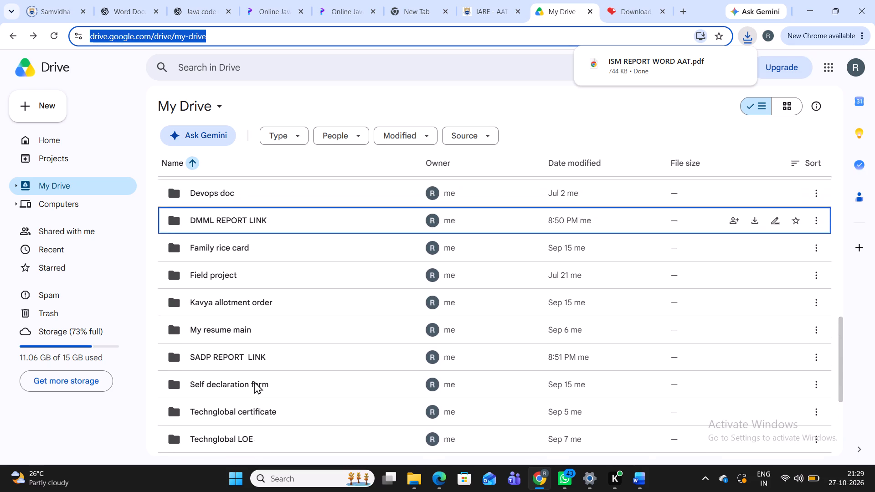
scroll(254, 381, right, 2)
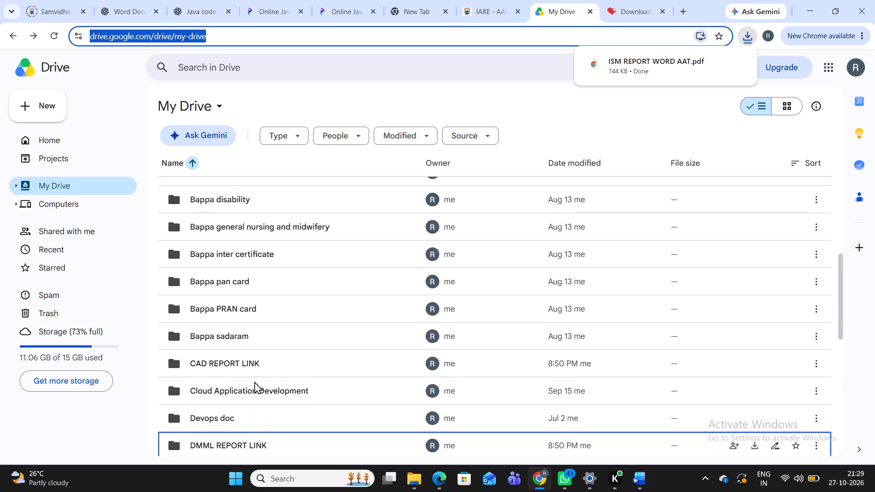
scroll(254, 381, right, 1)
scroll(254, 381, down, 1)
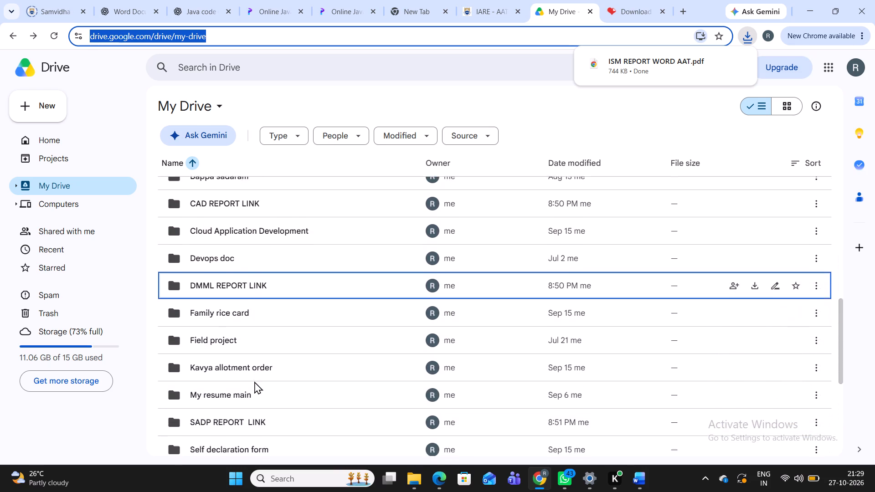
scroll(254, 381, down, 3)
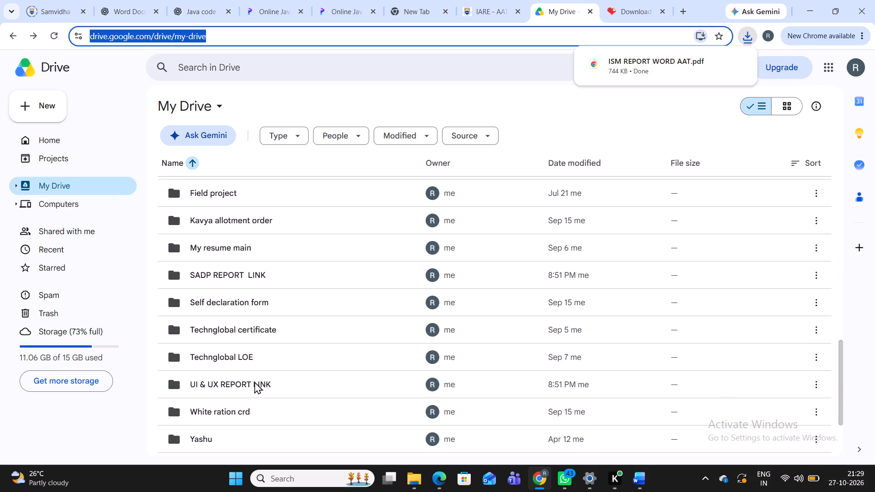
scroll(254, 381, down, 2)
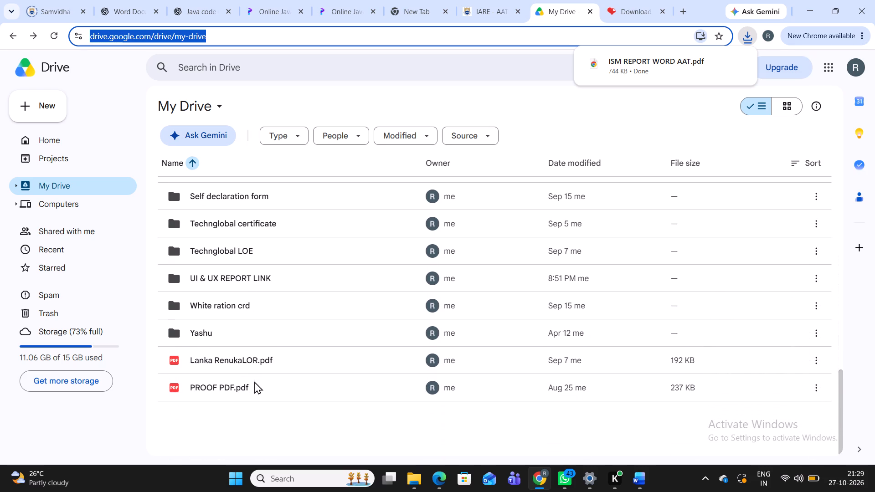
scroll(254, 381, down, 2)
scroll(254, 381, up, 4)
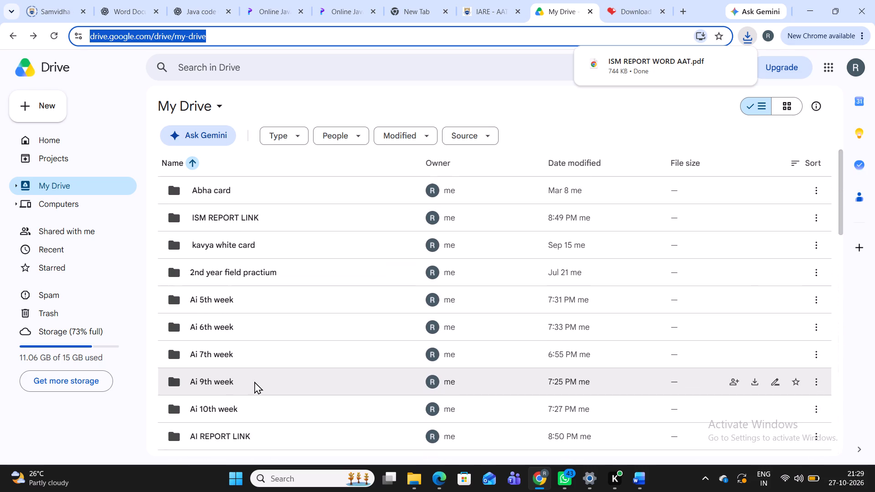
click(286, 72)
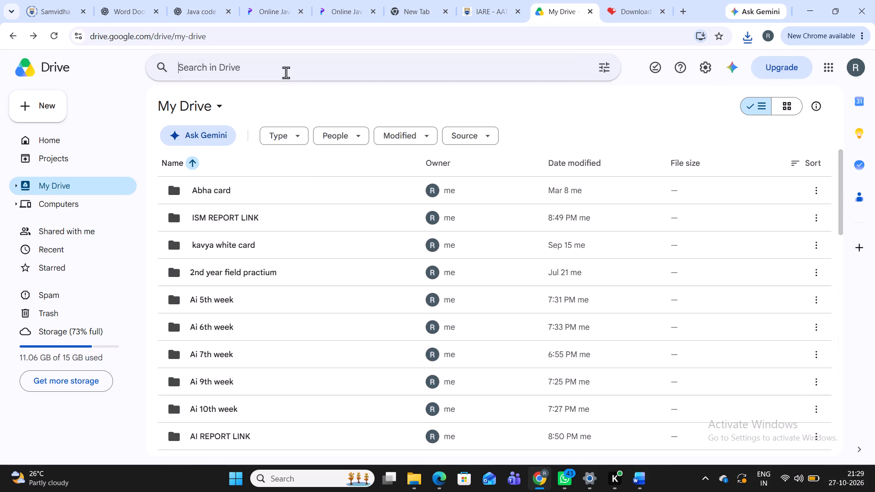
text(IS)
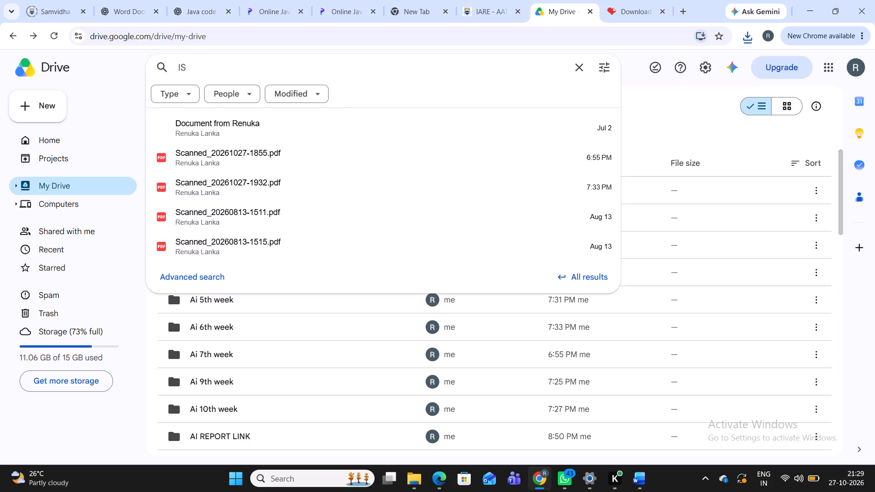
key(m)
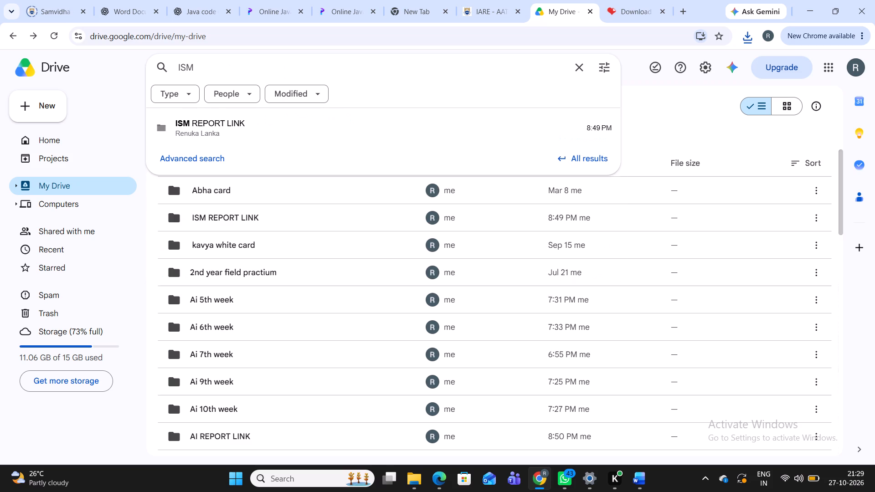
click(226, 122)
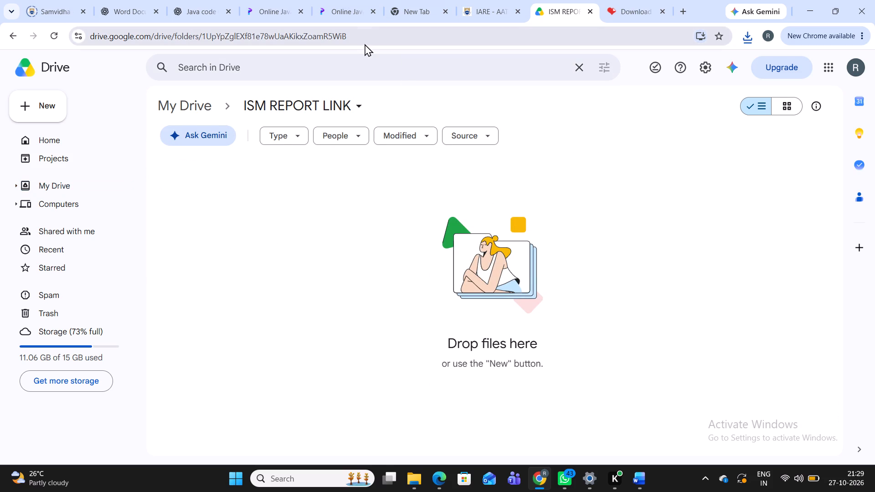
Copy the web address of the ISM REPORT LINK folder.
drag(355, 32, 86, 45)
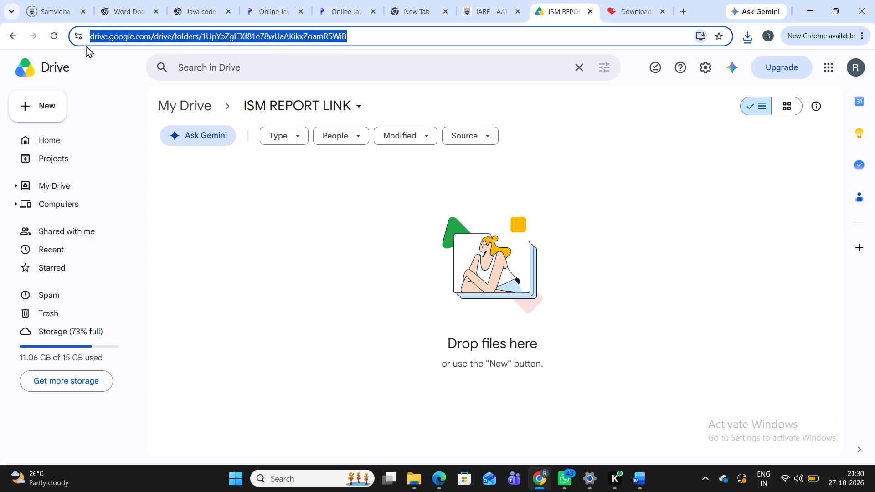
key(ctrl+c)
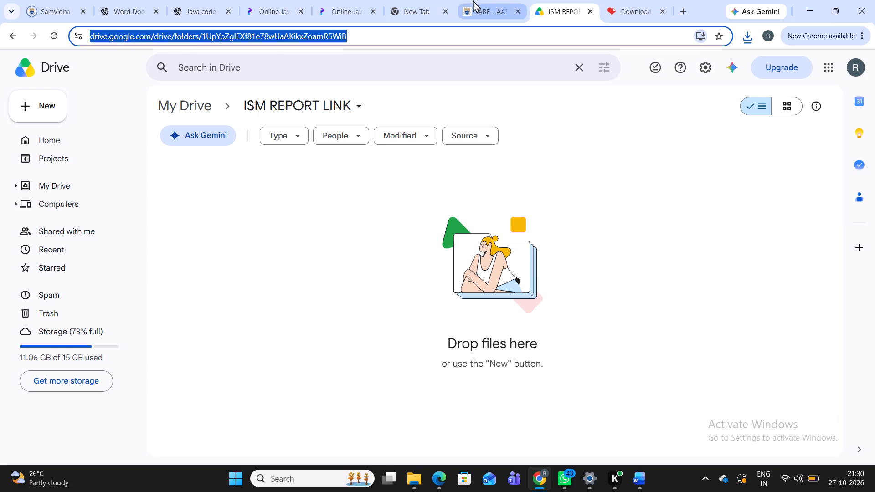
On the college portal, get the Information Security Management question and enter the copied Drive folder address as its video link.
click(508, 11)
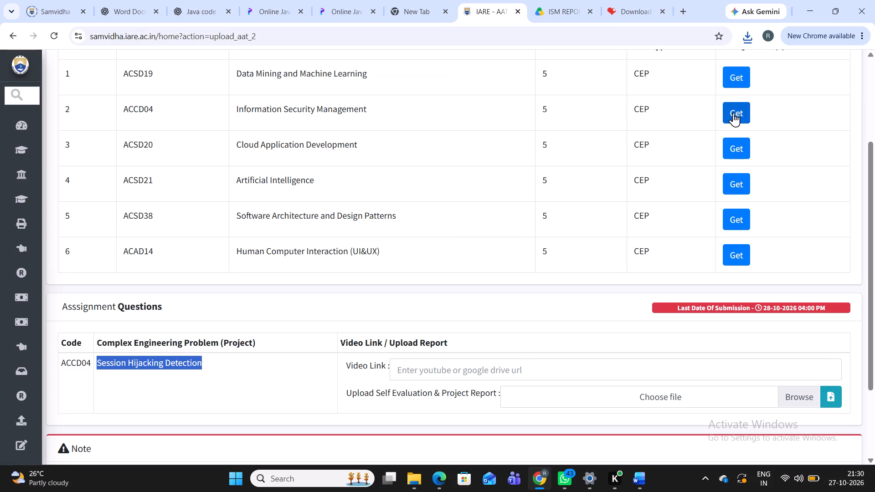
click(736, 113)
click(430, 324)
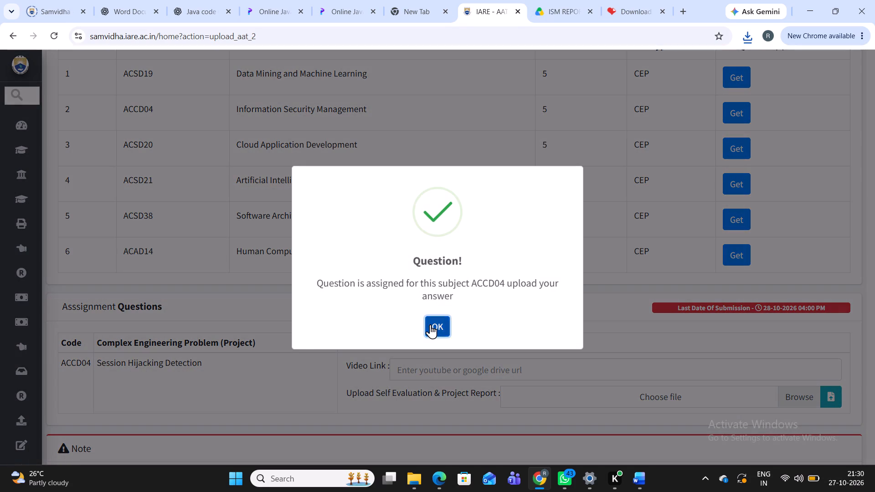
click(455, 367)
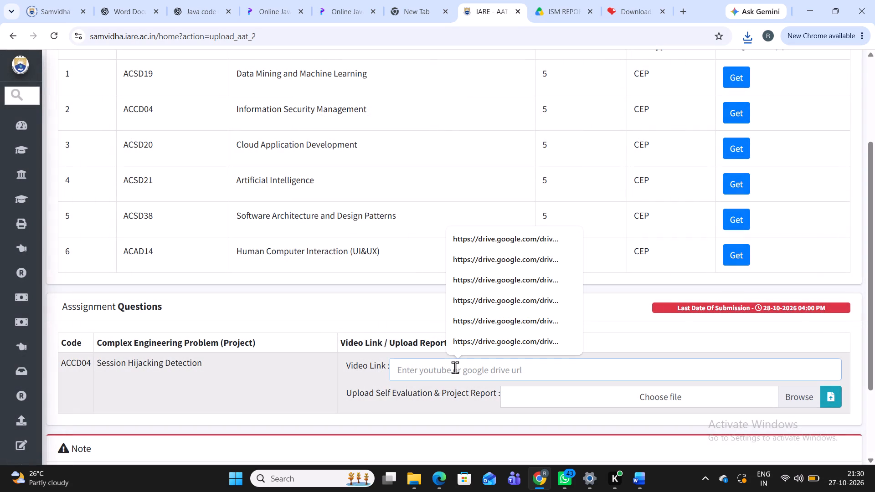
key(ctrl+v)
Attach ISM REPORT WORD AAT.pdf from Downloads as the project report for Session Hijacking Detection and submit the answer.
click(548, 397)
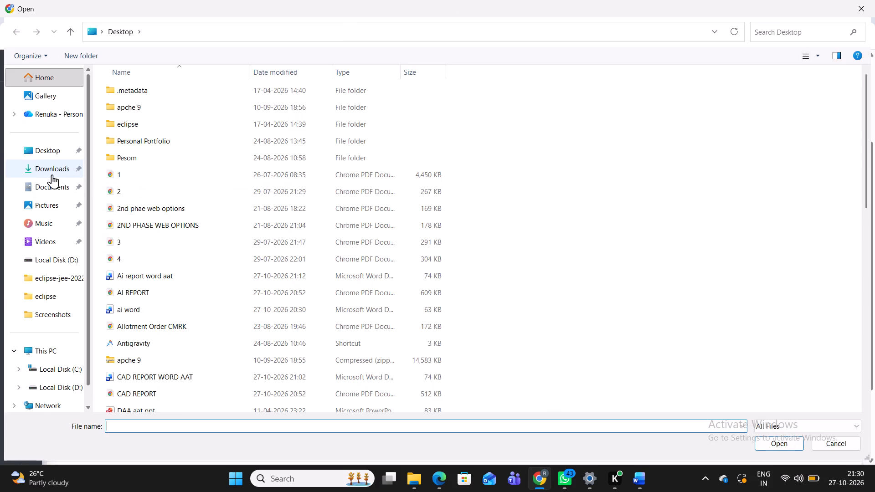
click(47, 174)
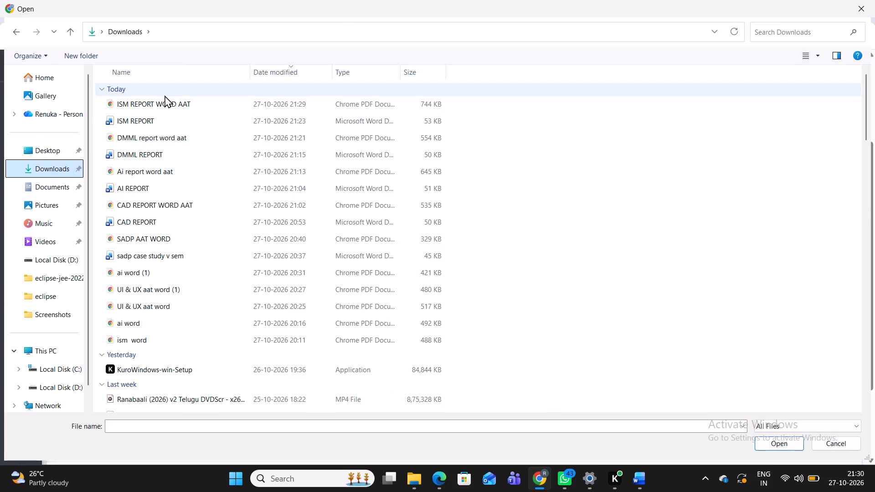
double_click(165, 106)
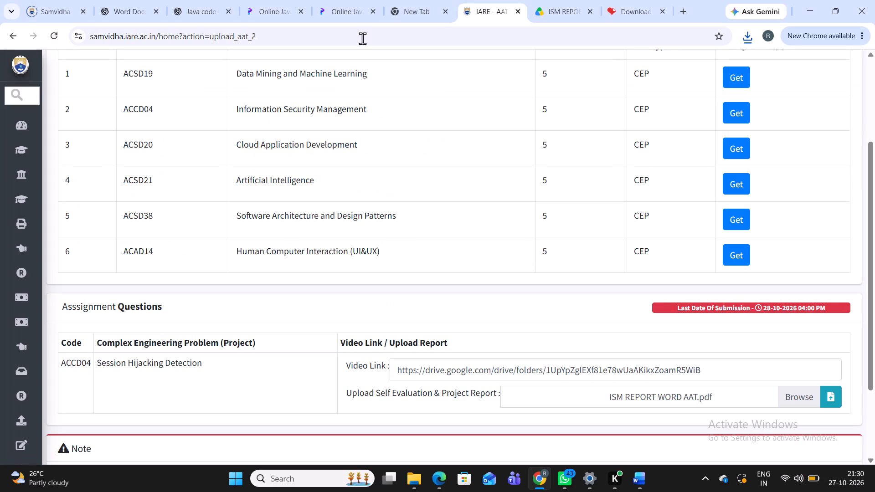
click(827, 405)
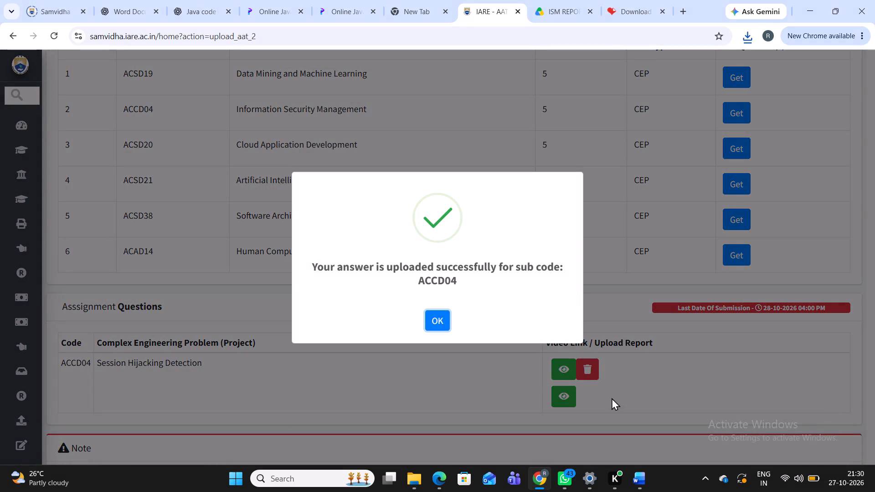
click(448, 315)
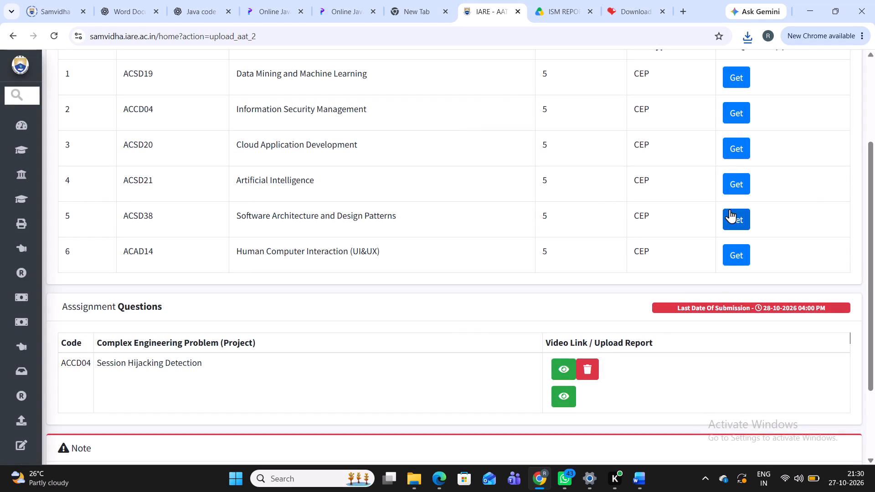
Get the Software Architecture and Design Patterns question and copy its payroll processing system problem text.
click(730, 209)
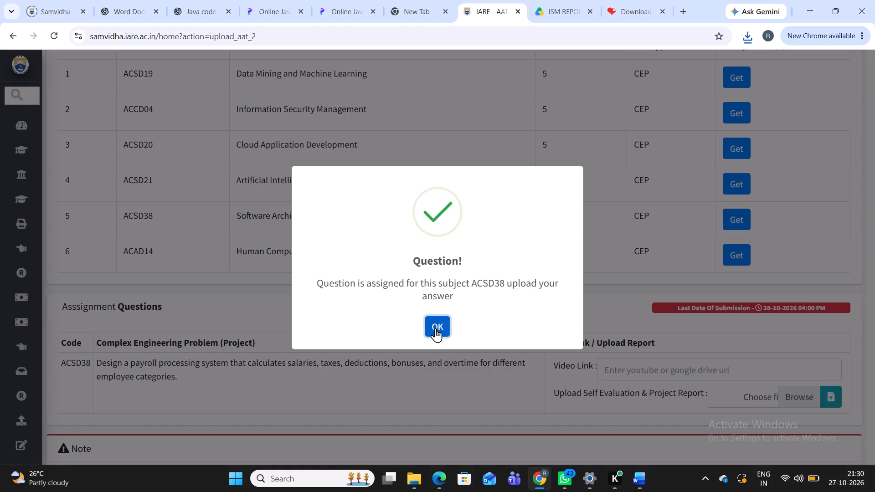
click(435, 328)
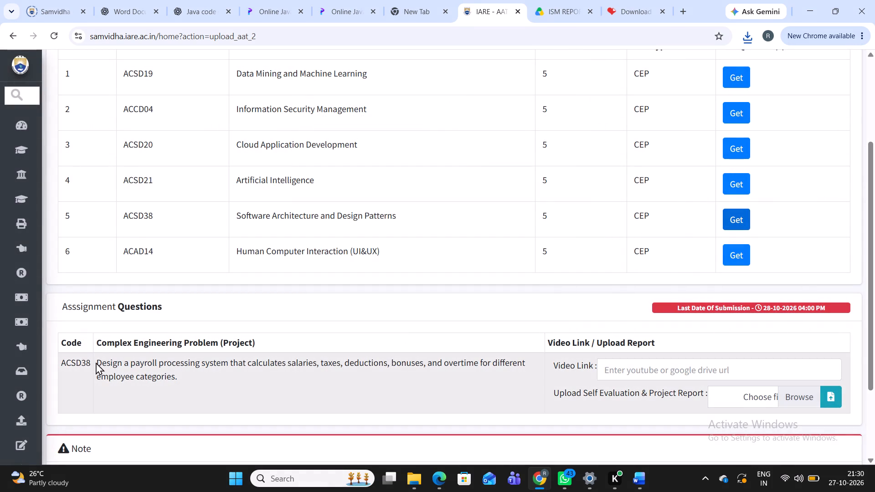
drag(96, 361, 185, 382)
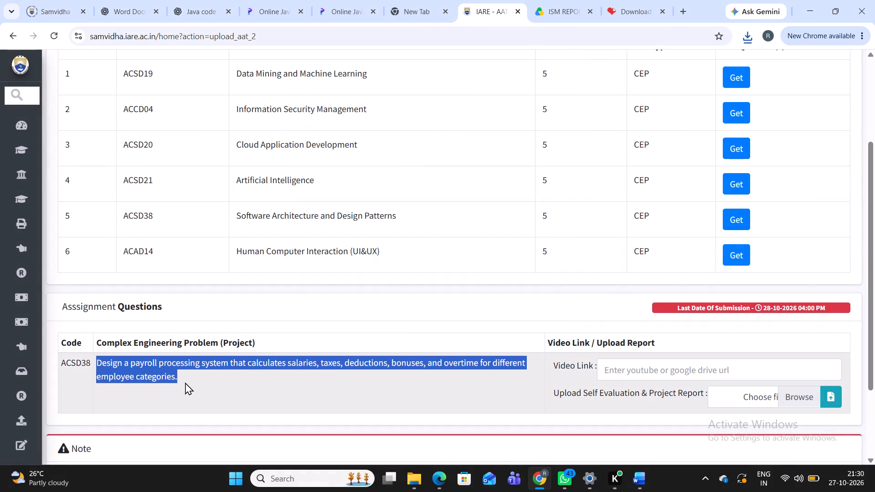
key(ctrl+c)
Return to iLovePDF and open its PDF to Word converter.
click(630, 8)
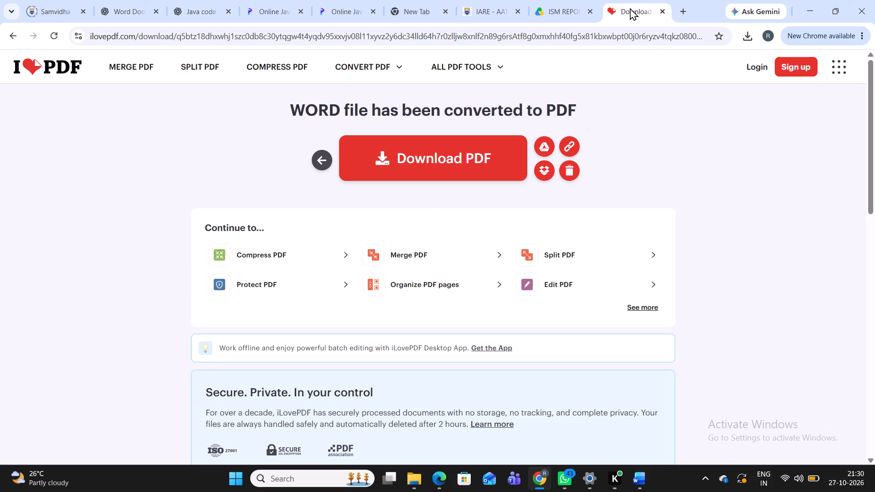
scroll(379, 238, right, 19)
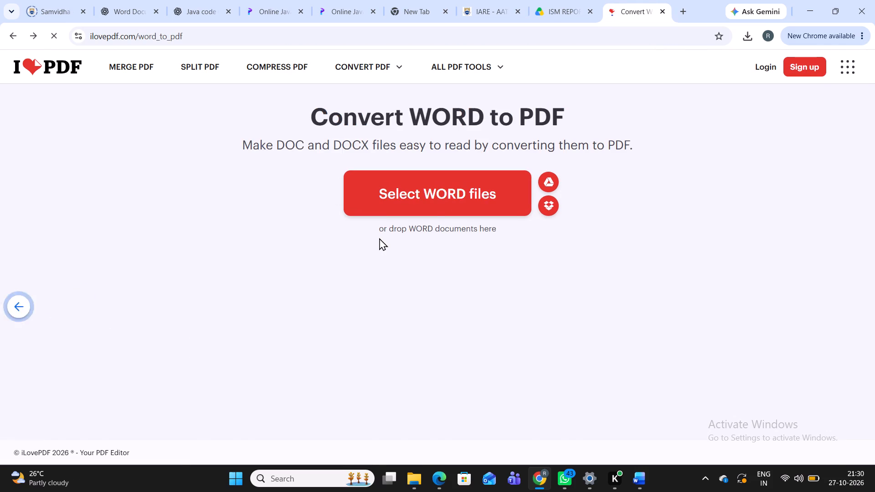
scroll(379, 238, right, 2)
click(612, 290)
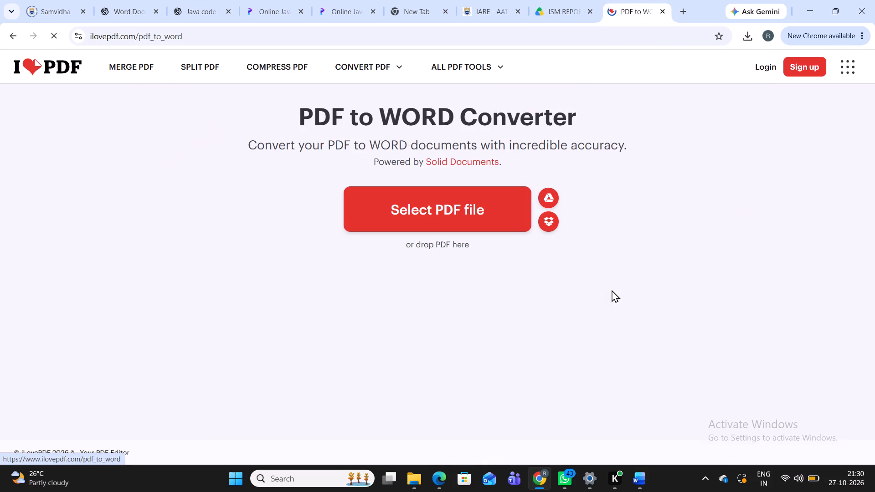
Look through the Desktop's PDF files for the SADP report, searching for "SADP", and close the file chooser without selecting one.
click(490, 214)
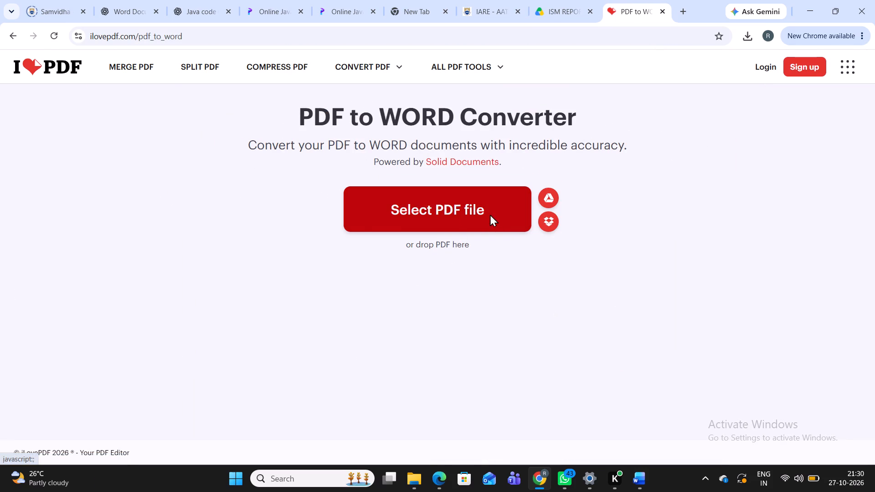
click(42, 155)
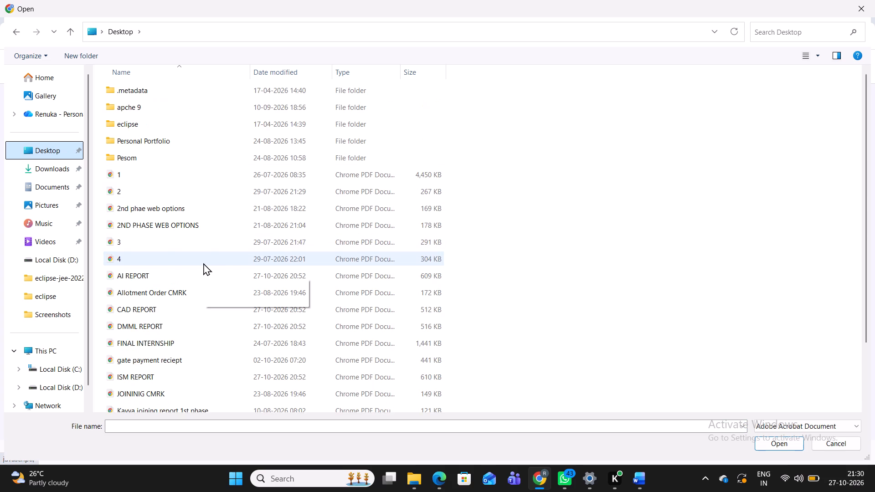
scroll(203, 263, down, 2)
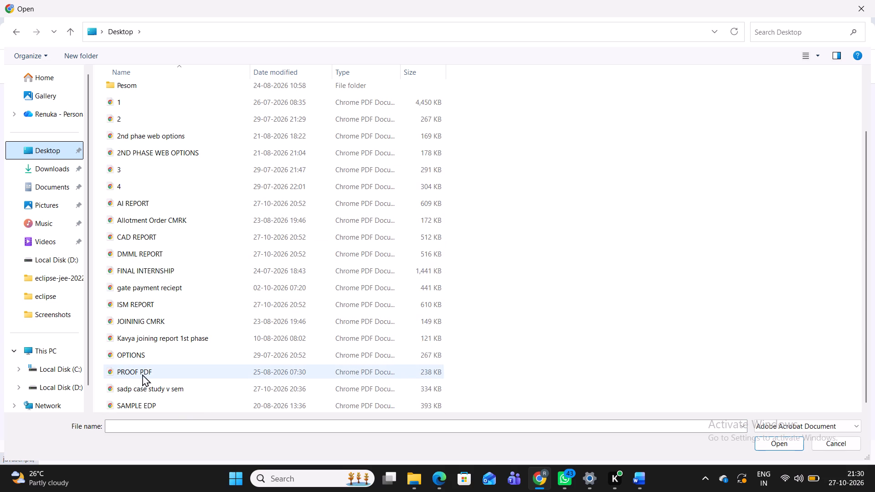
scroll(129, 393, down, 10)
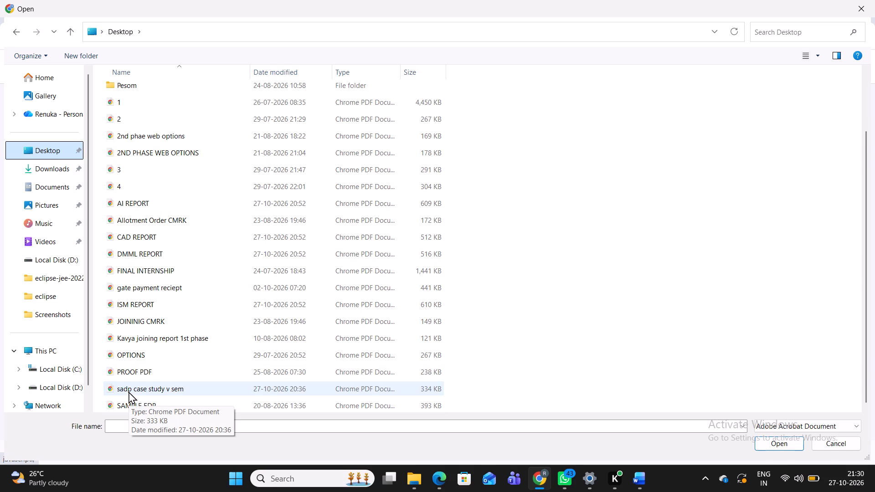
scroll(129, 391, down, 9)
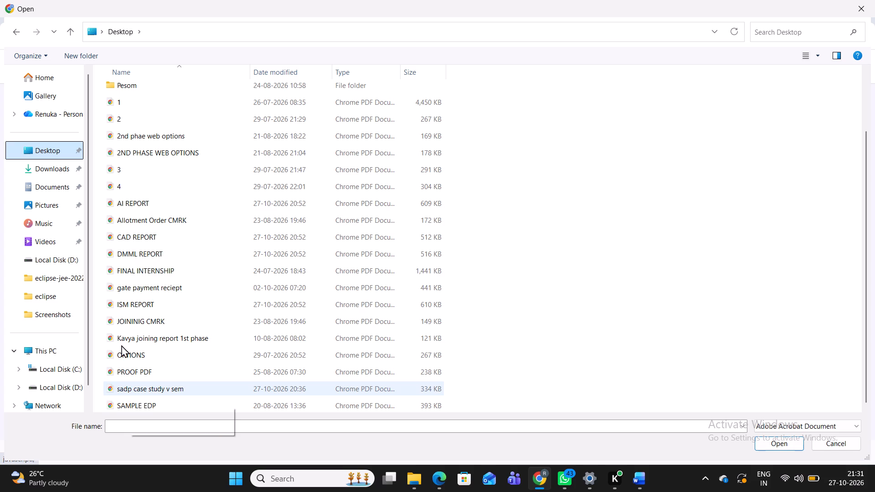
scroll(185, 225, up, 9)
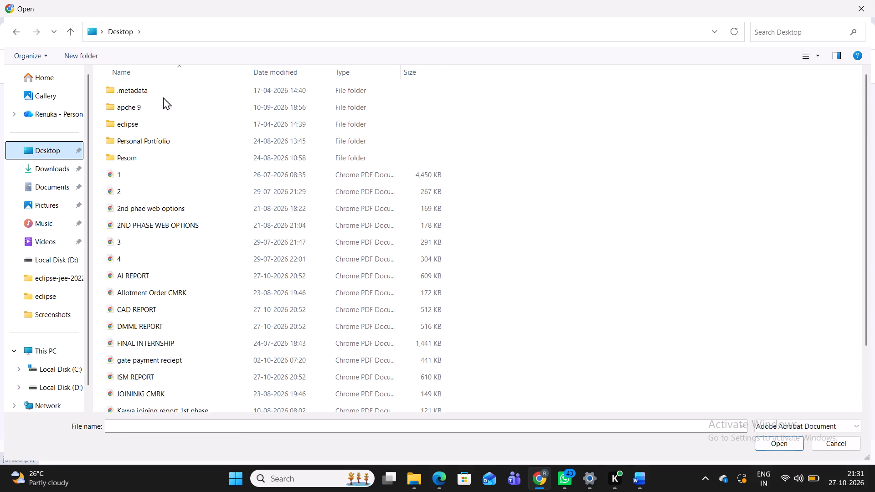
click(229, 33)
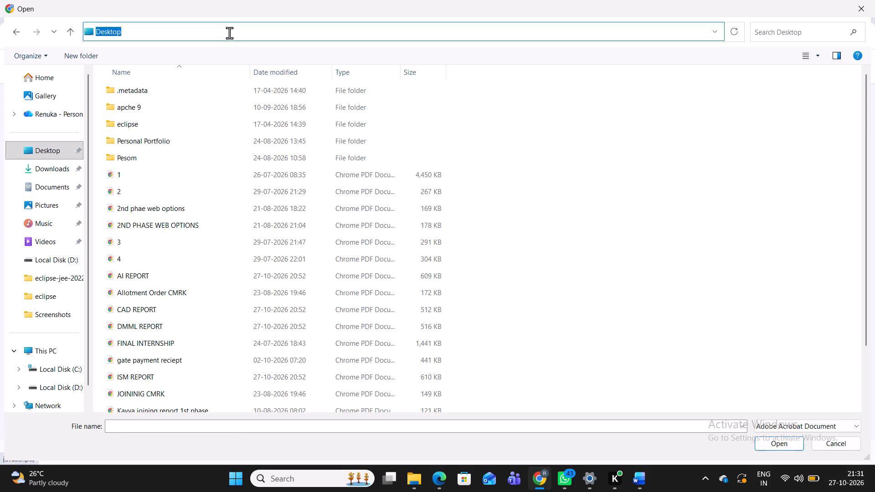
click(229, 33)
click(205, 56)
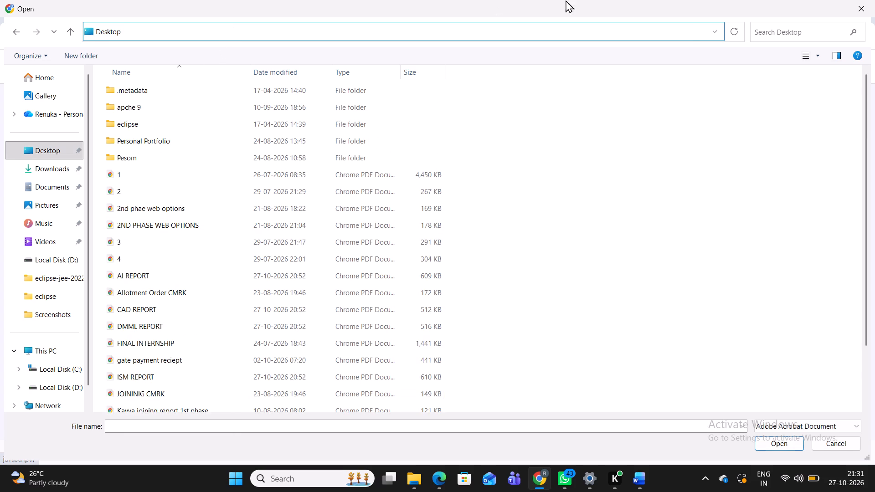
click(775, 28)
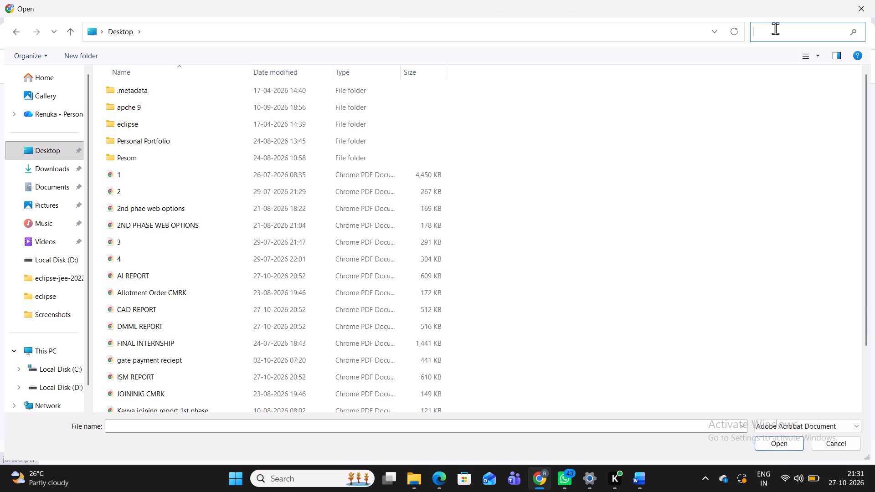
text(SA)
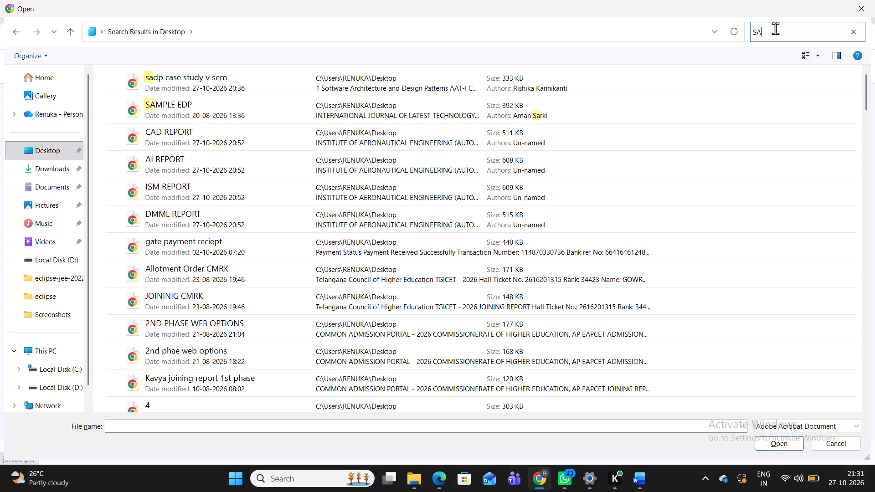
text(DP)
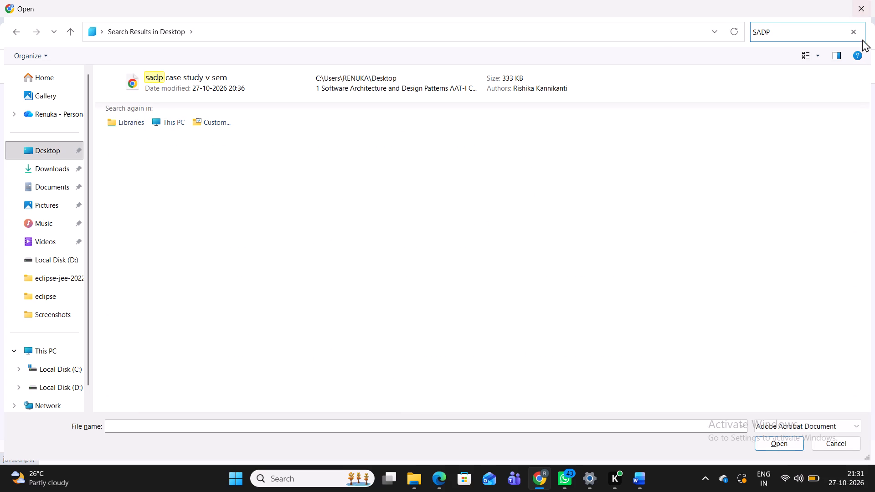
click(870, 10)
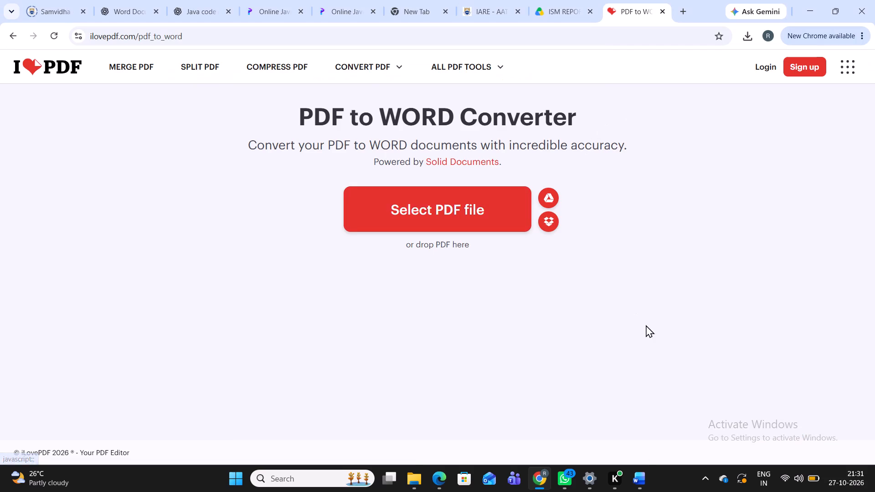
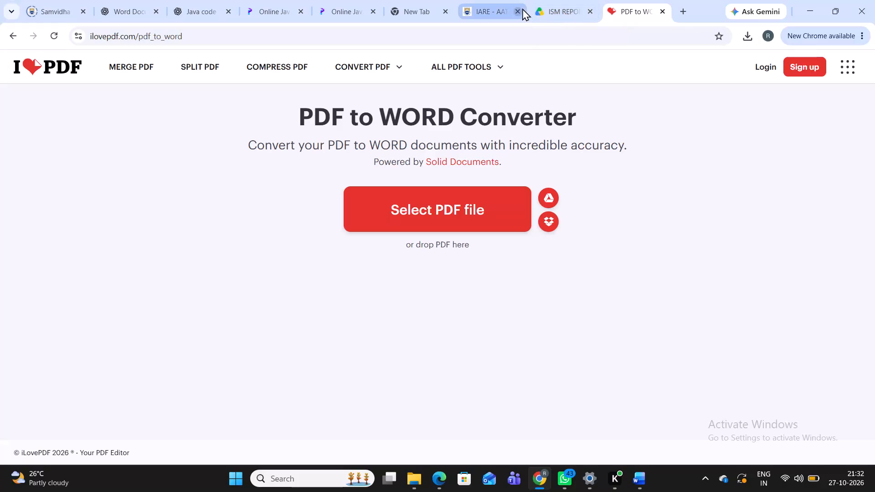
Return to the college portal's AAT page and request the Human Computer Interaction (UI&UX) question.
click(500, 13)
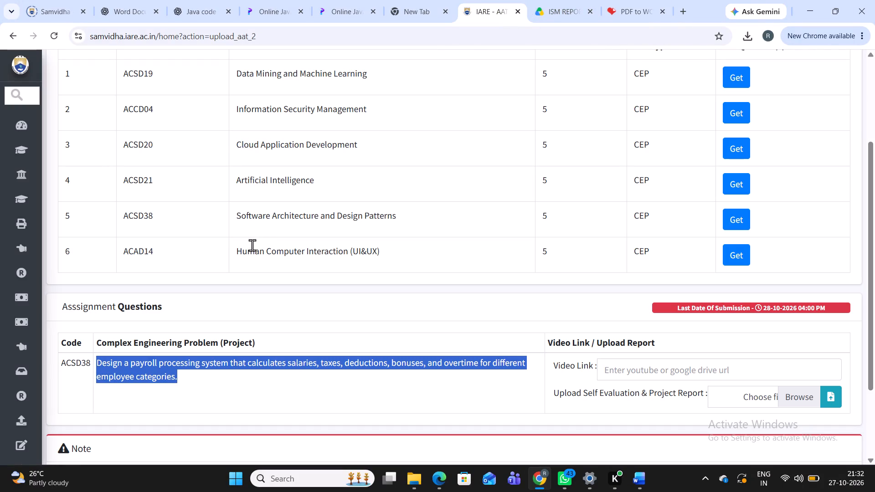
click(732, 261)
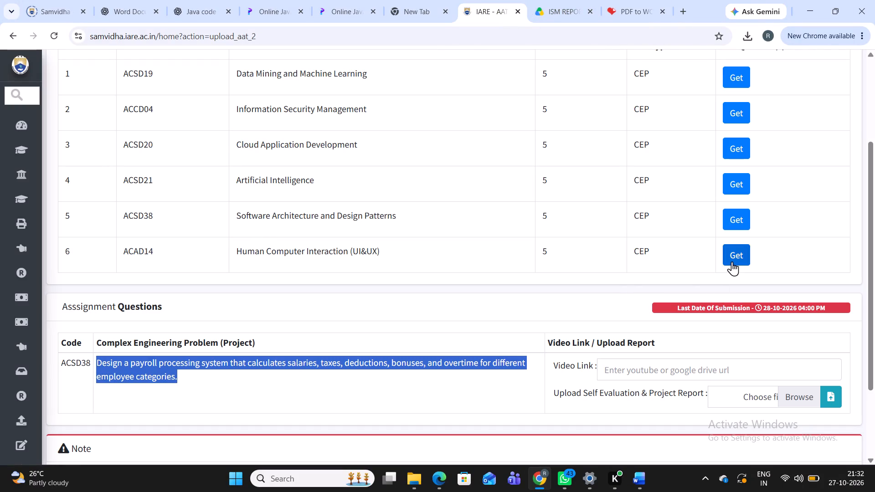
click(731, 262)
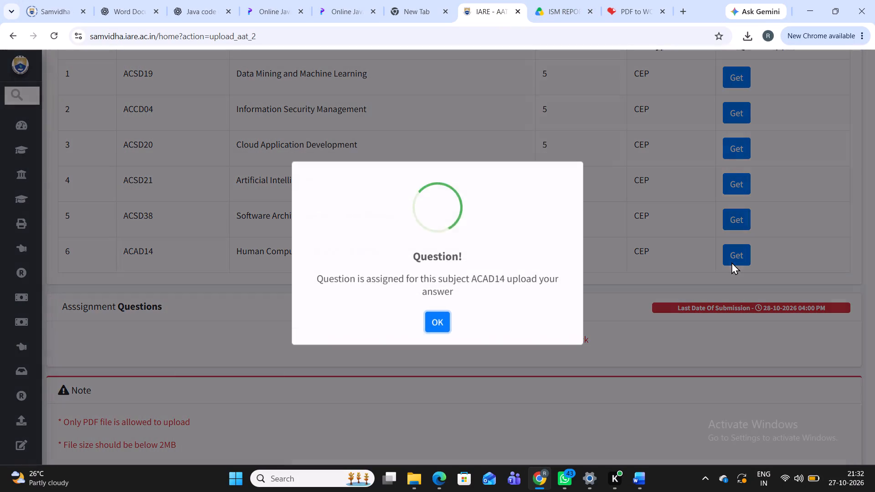
click(436, 327)
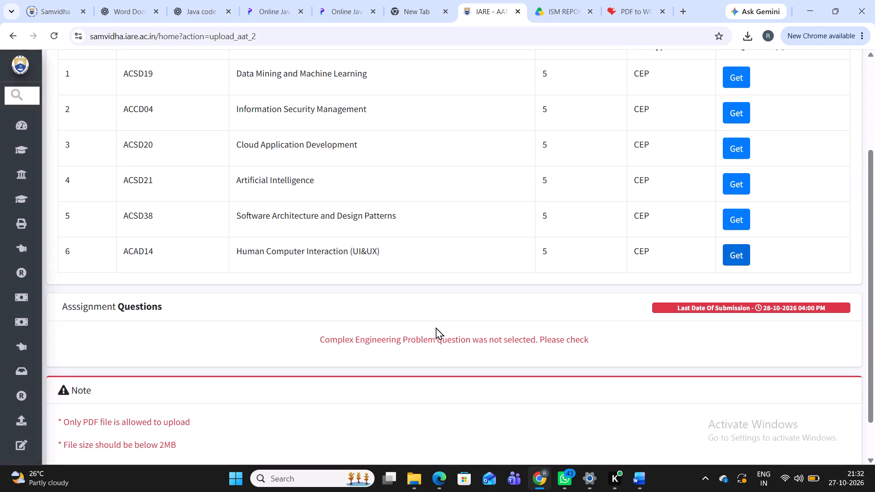
Replace the course name in the Word report's self-assessment form with Human Computer Interaction (UI&UX), copied from the portal, and remove its indent.
click(638, 490)
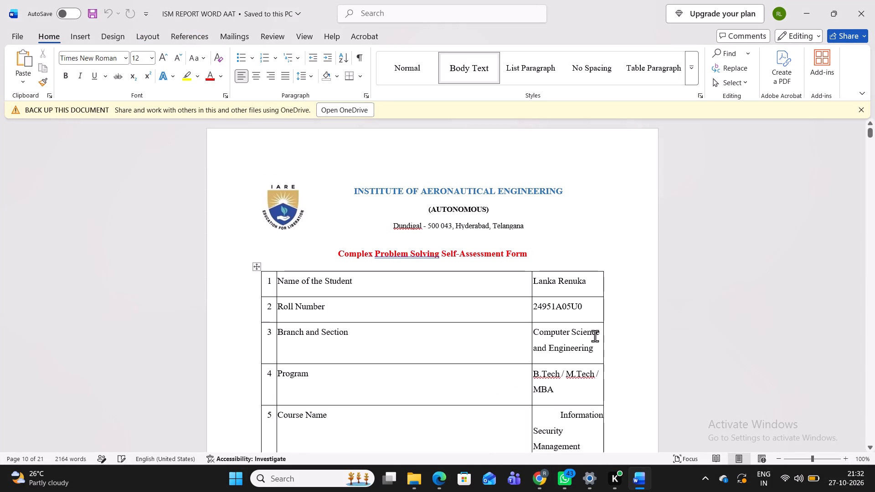
scroll(595, 336, down, 1)
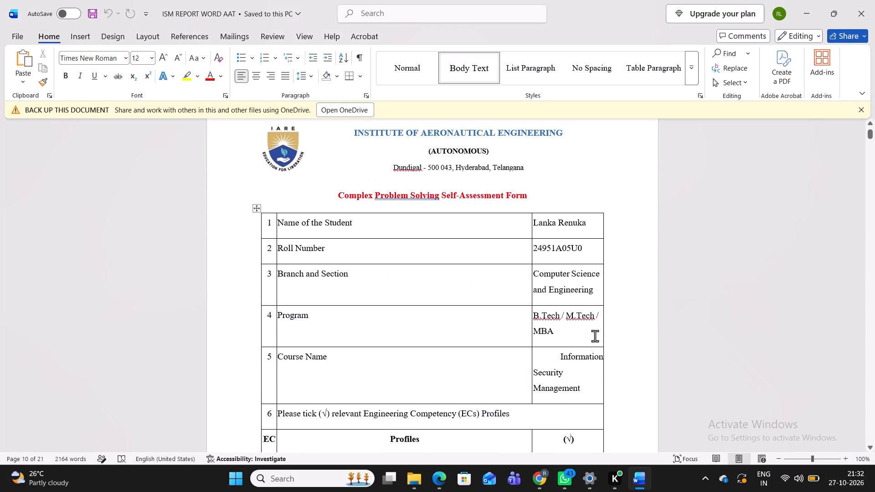
scroll(595, 336, down, 2)
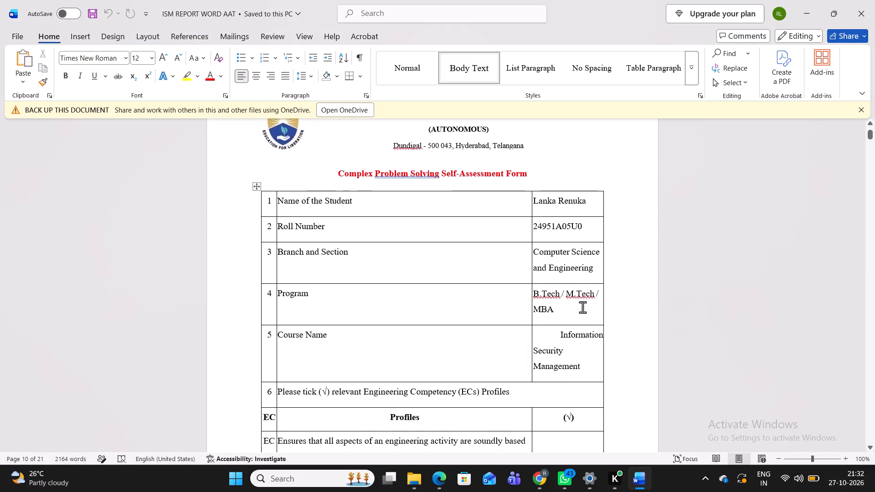
scroll(582, 307, down, 2)
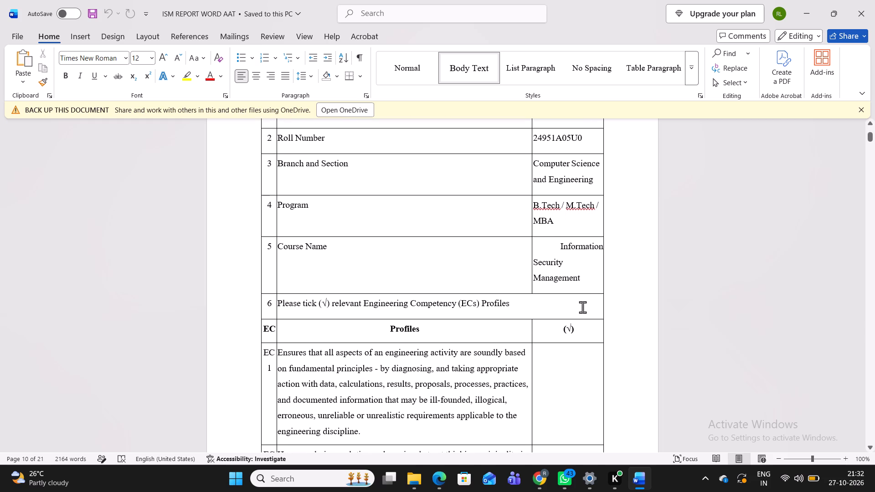
click(534, 481)
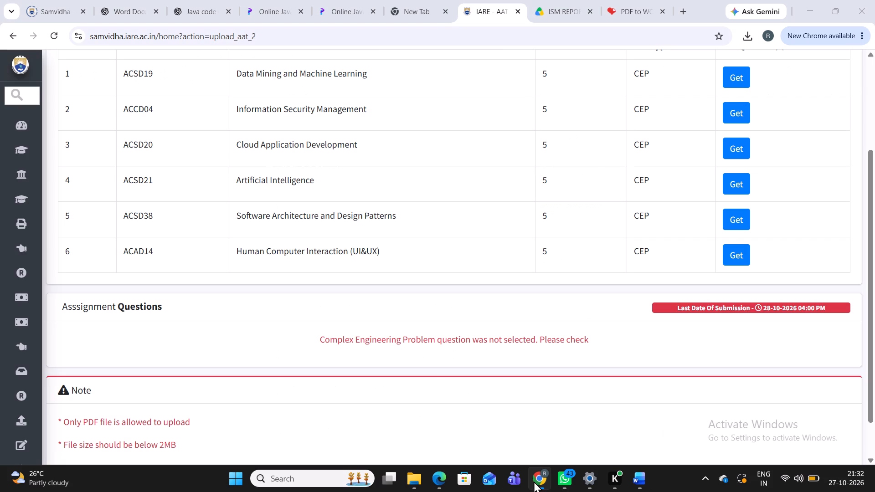
drag(234, 249, 402, 249)
key(ctrl+c)
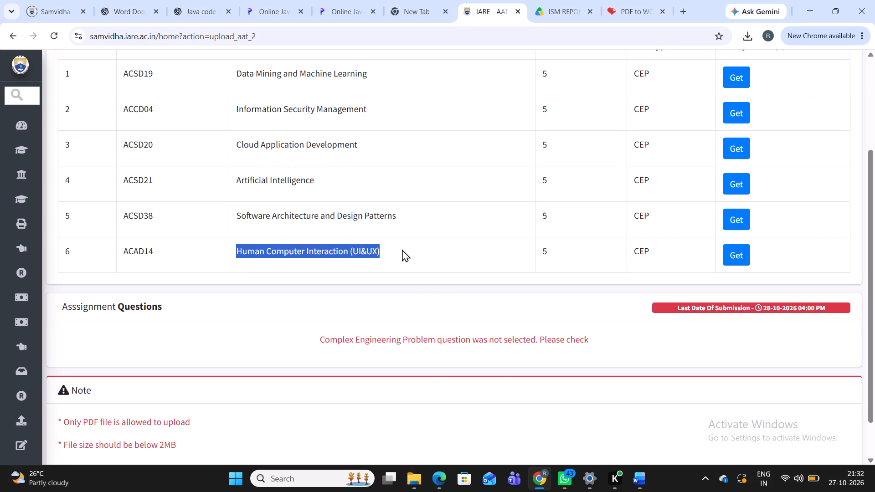
click(636, 472)
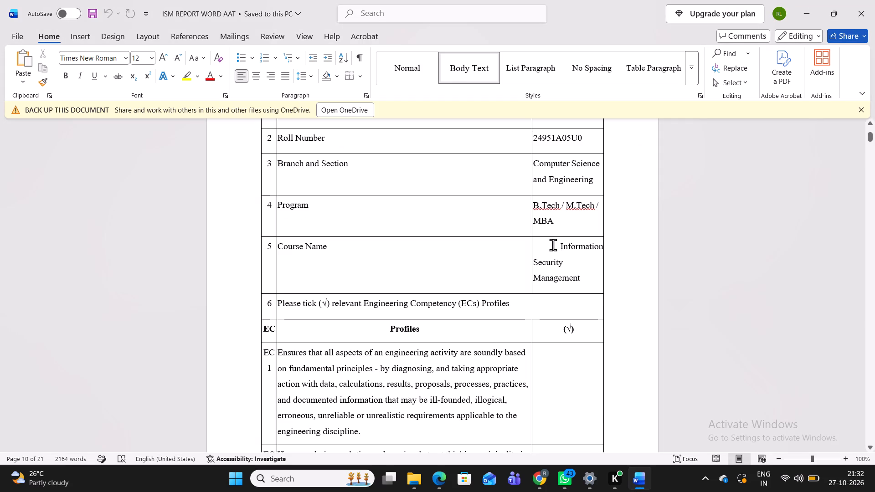
drag(553, 245, 581, 274)
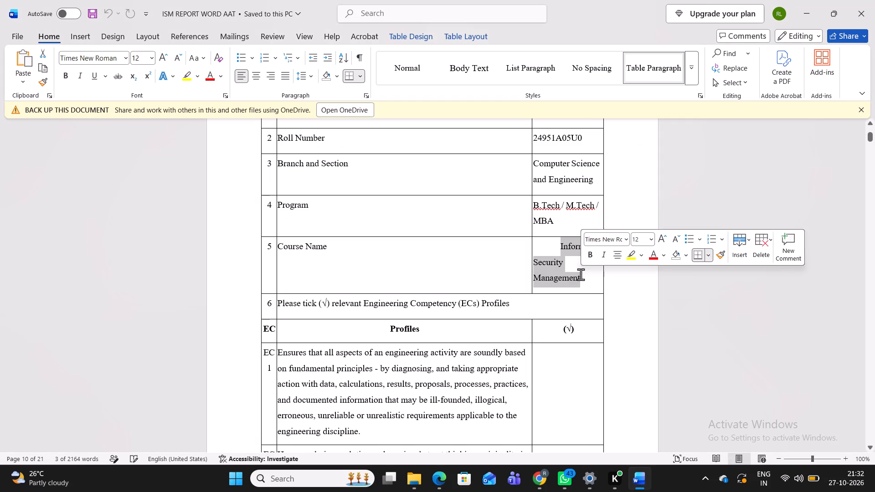
key(ctrl+v)
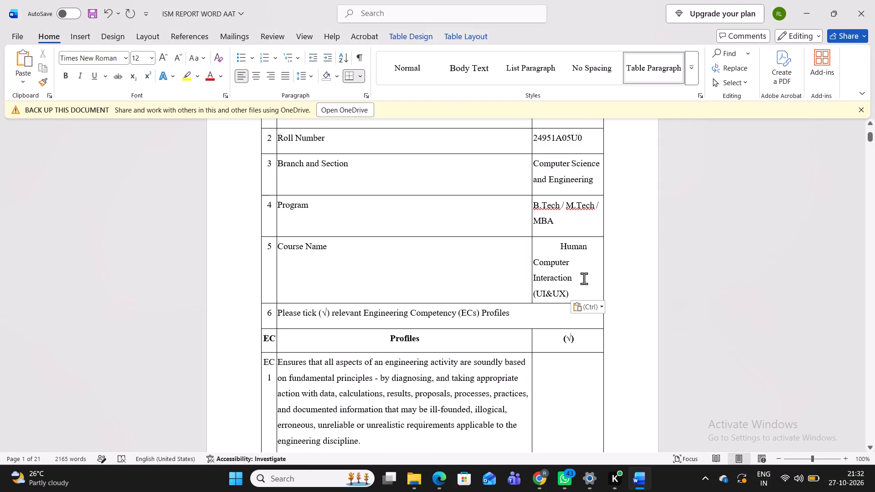
click(556, 247)
key(BackSpace)
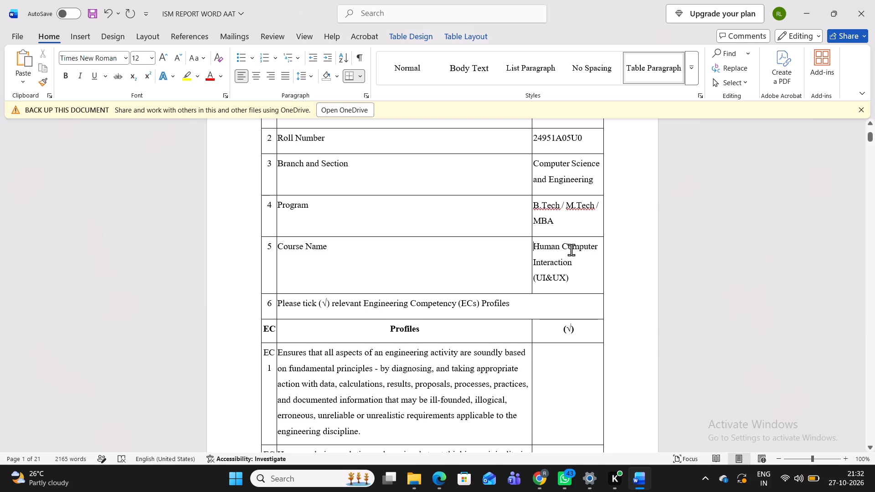
Look through the rest of the self-assessment form and the report's title page, checking the project title.
scroll(553, 307, down, 3)
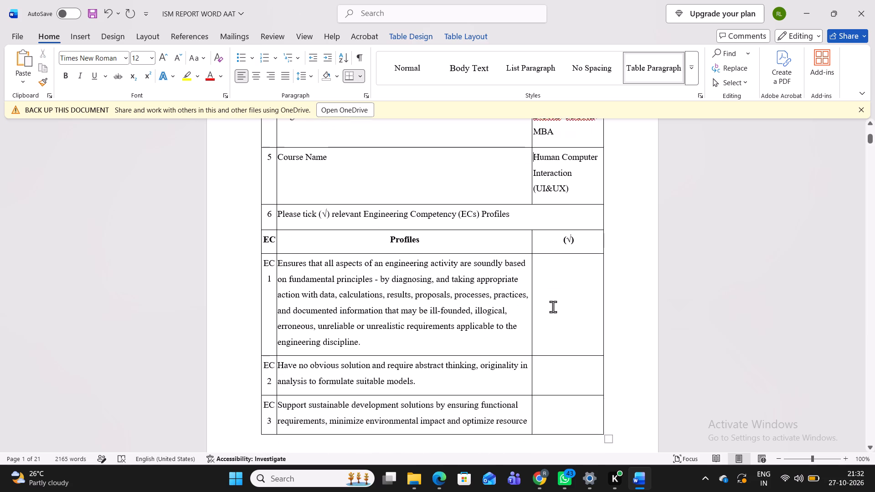
scroll(553, 307, down, 4)
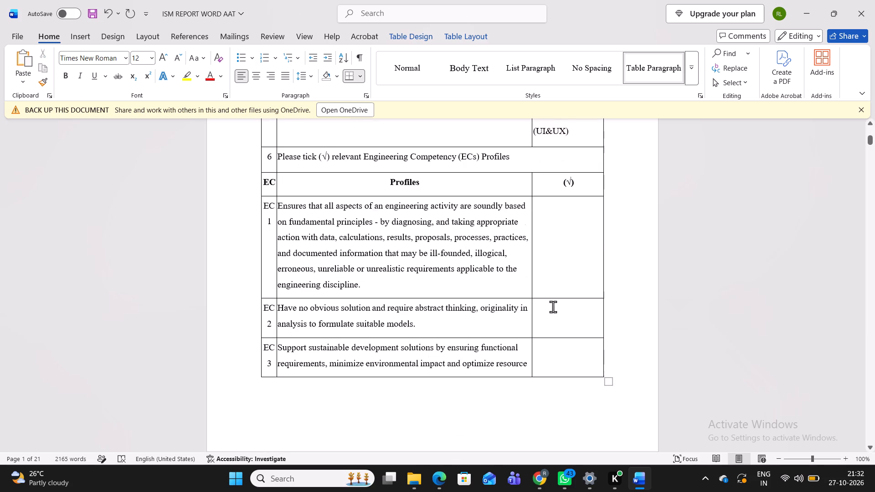
scroll(553, 307, down, 5)
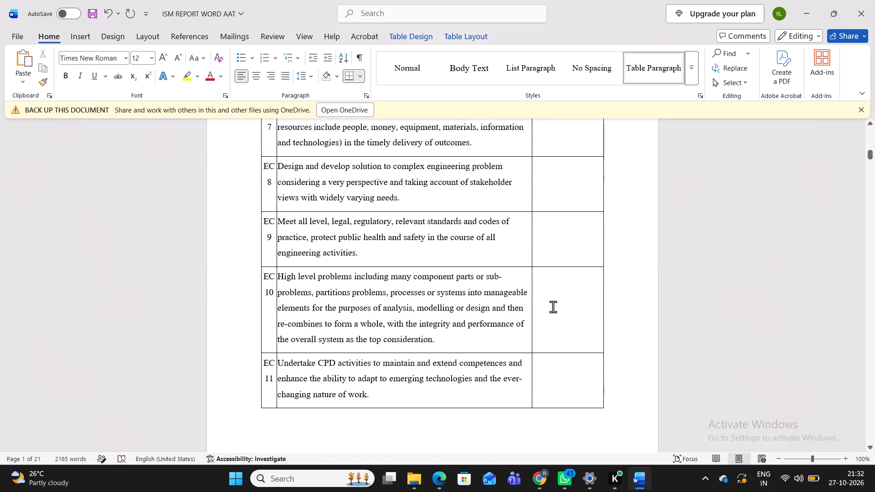
scroll(553, 307, down, 5)
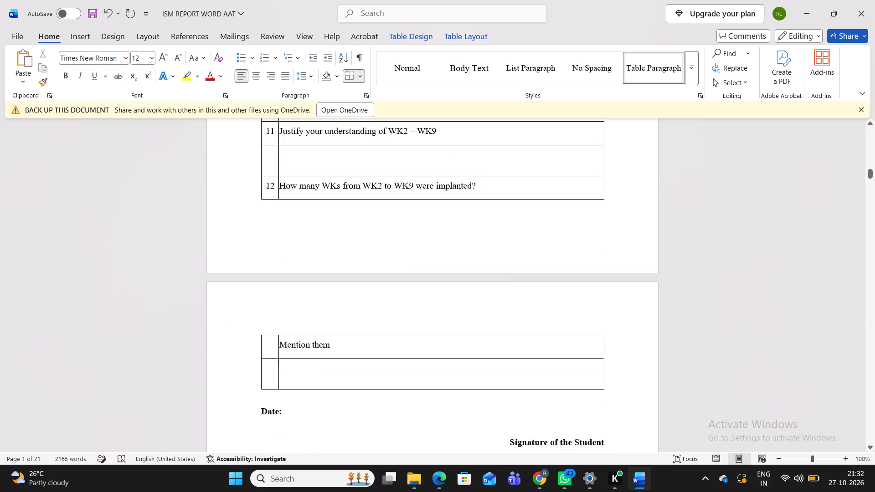
scroll(553, 307, down, 2)
scroll(553, 307, up, 6)
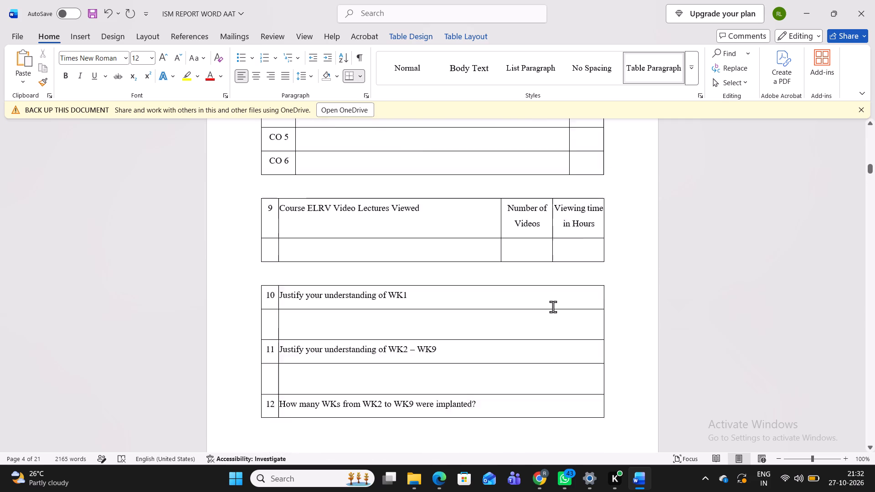
scroll(553, 307, up, 3)
scroll(553, 307, down, 6)
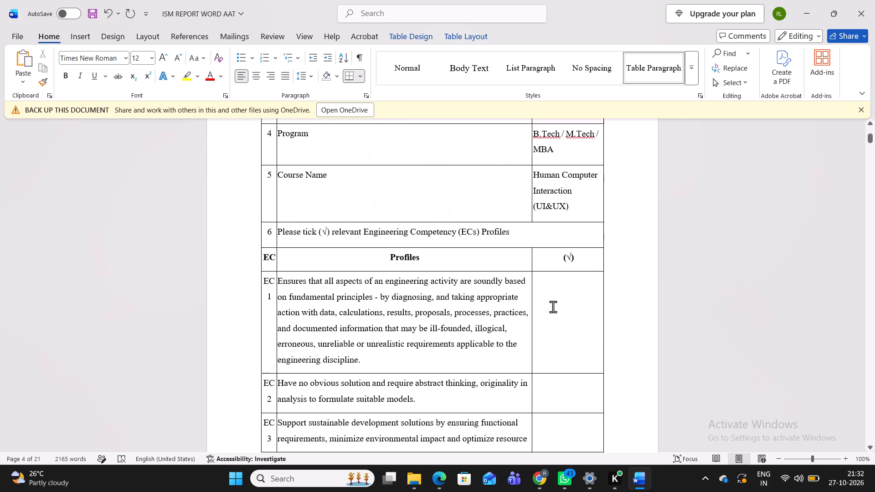
scroll(553, 307, down, 7)
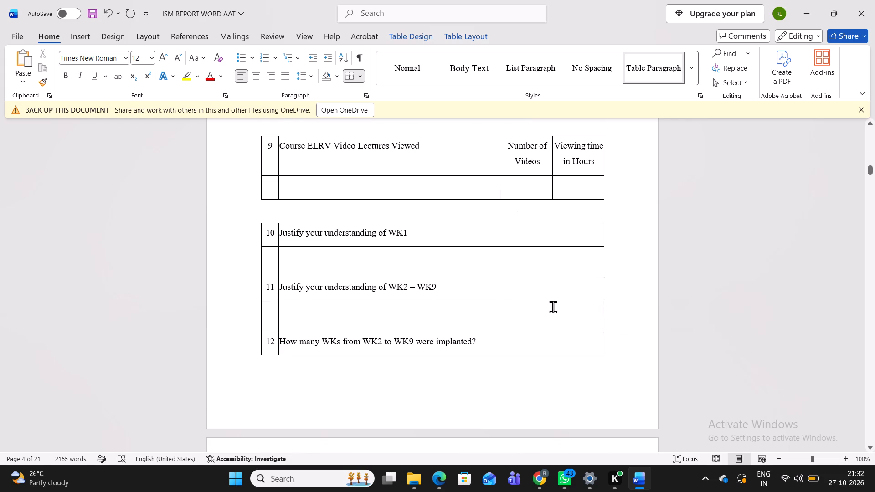
scroll(553, 307, down, 8)
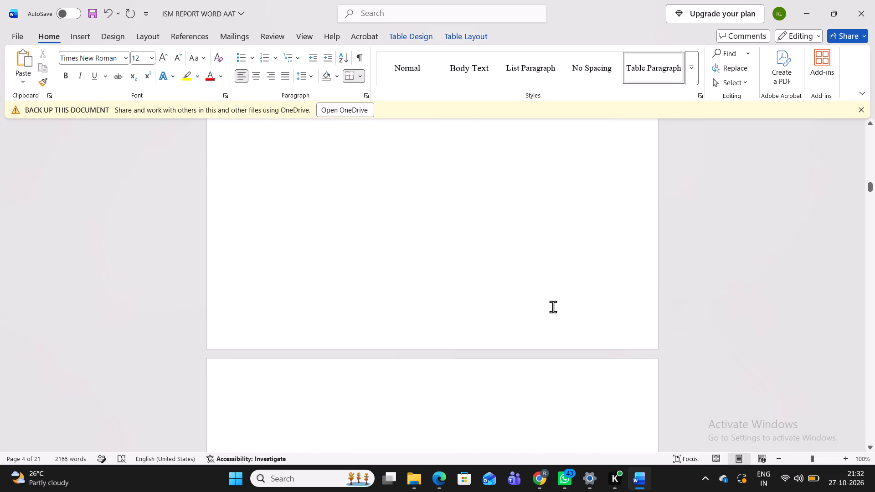
scroll(553, 307, down, 3)
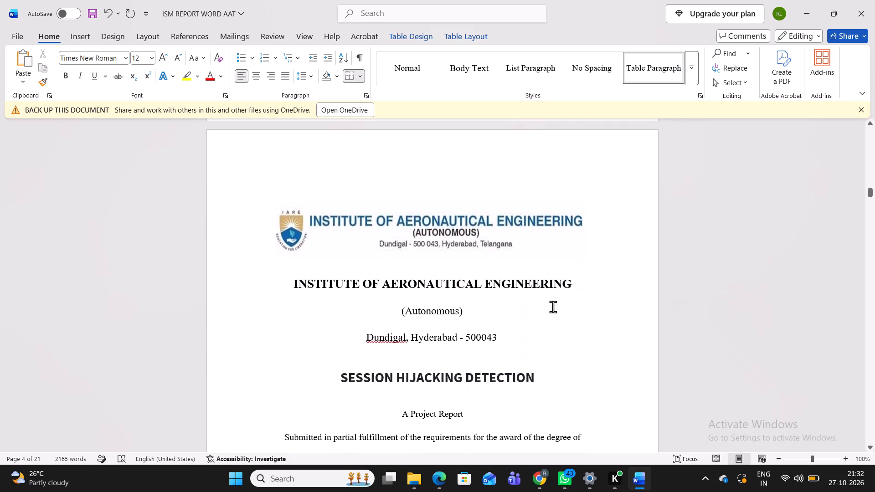
scroll(553, 307, down, 1)
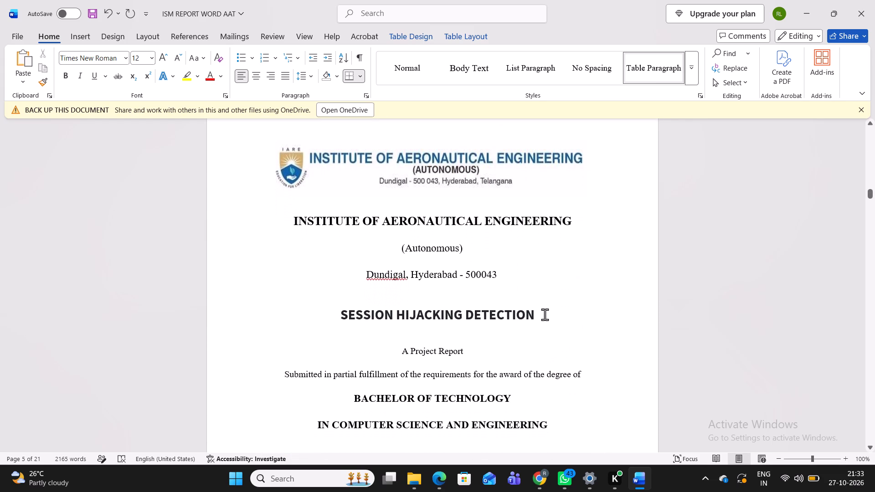
drag(543, 314, 361, 315)
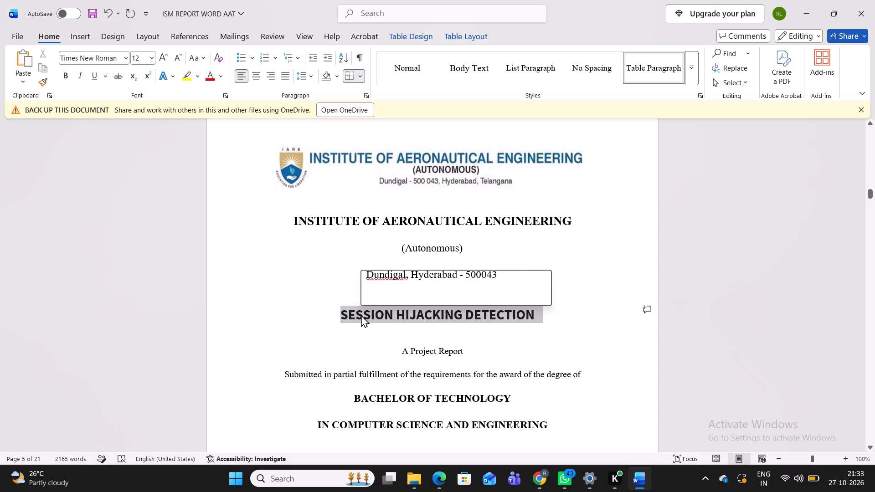
click(361, 315)
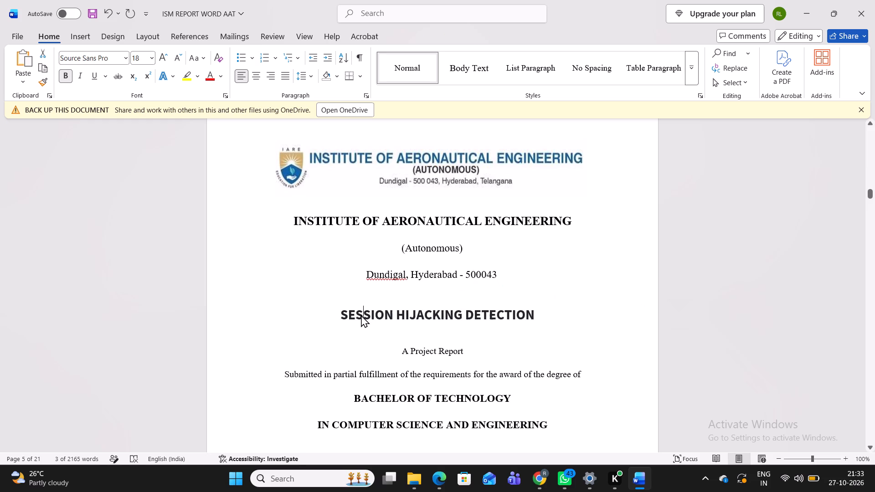
scroll(487, 341, down, 1)
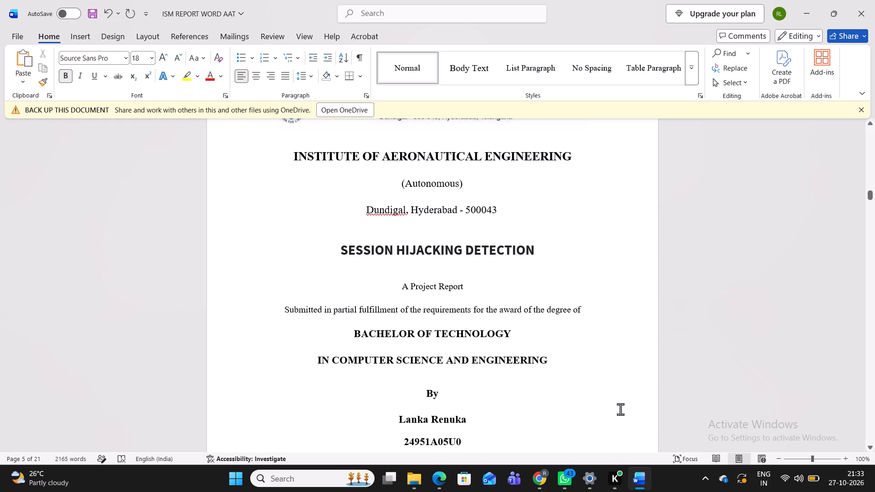
Switch back to the portal and request the Human Computer Interaction (UI&UX) question again.
click(535, 477)
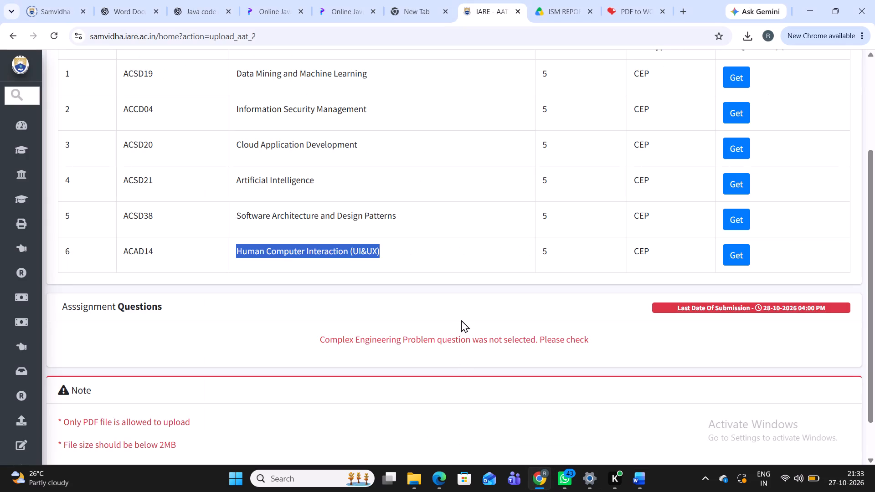
click(736, 254)
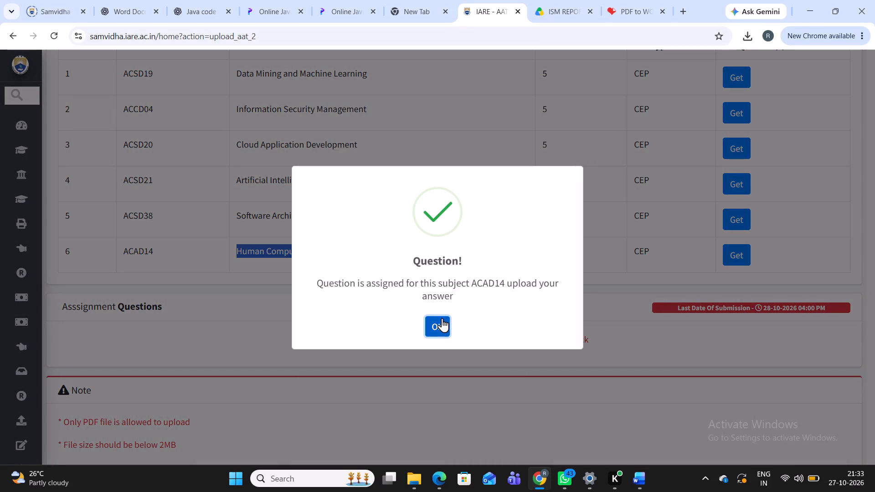
click(442, 318)
Open the AAT Question Selection page from the portal's Academics section.
scroll(442, 318, up, 4)
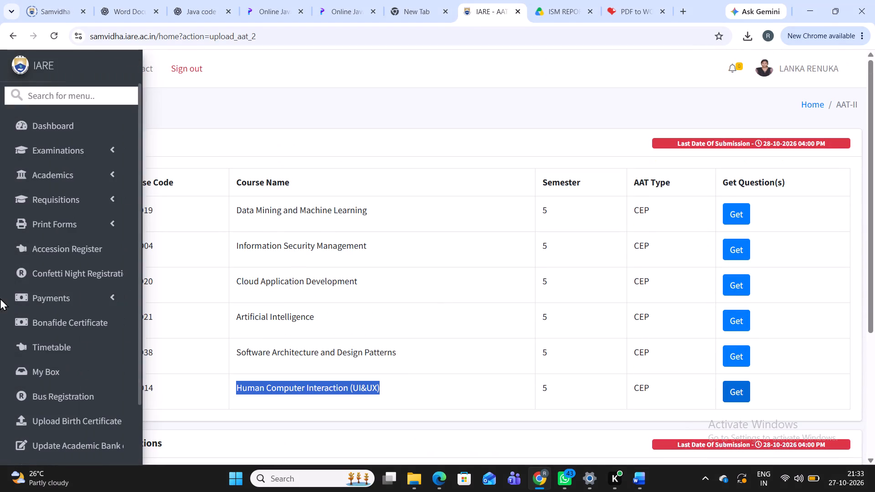
click(99, 173)
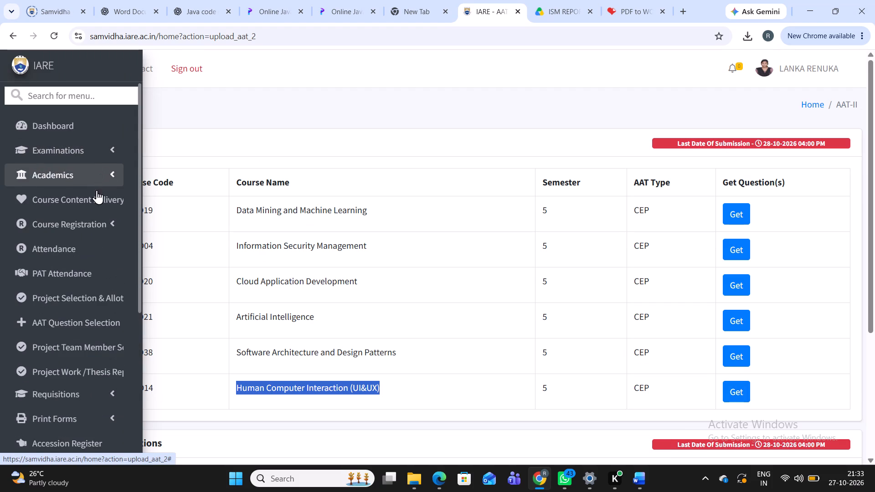
scroll(83, 248, down, 2)
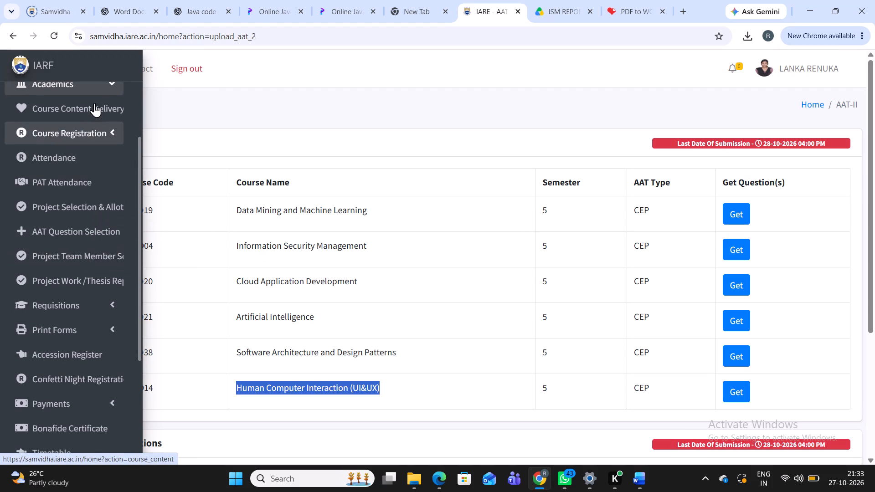
click(94, 86)
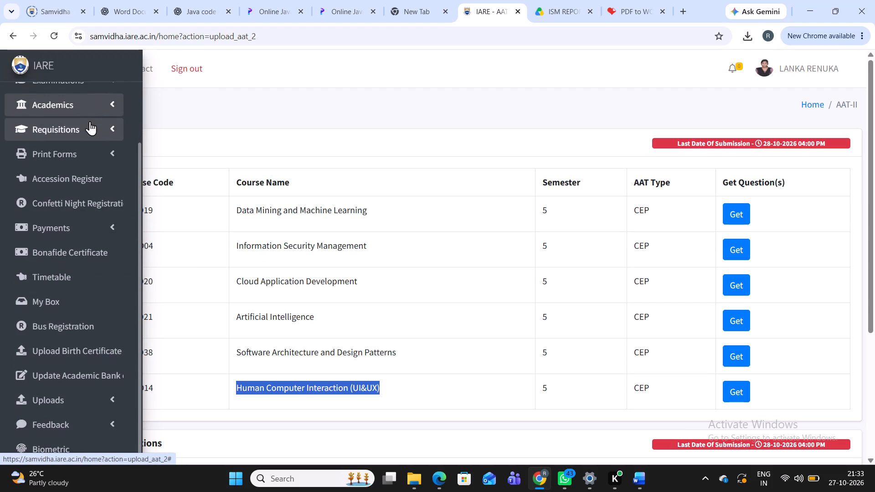
scroll(98, 112, up, 1)
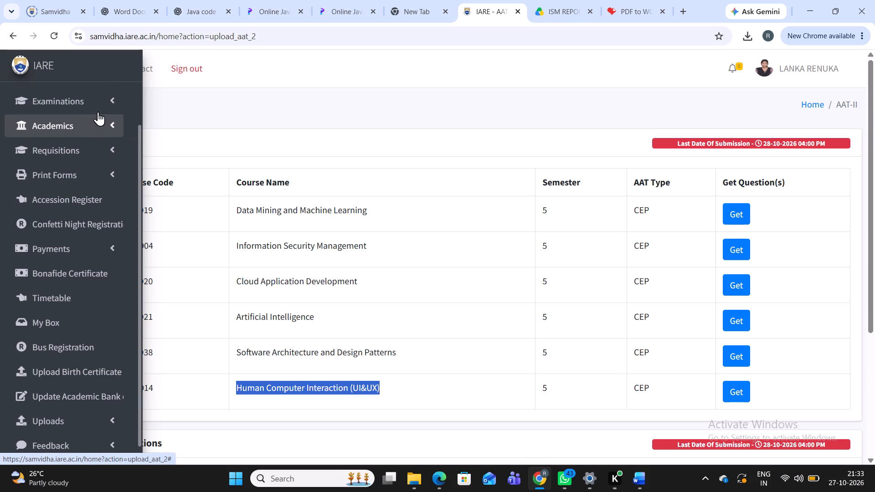
click(96, 122)
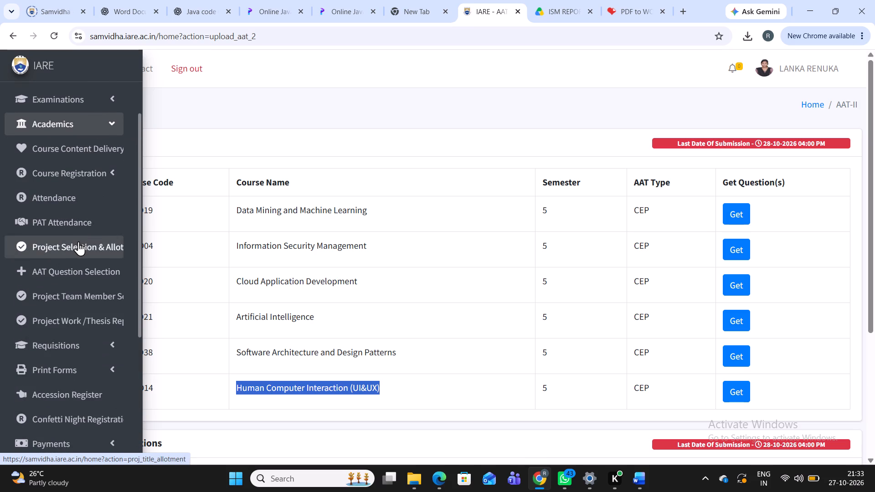
click(78, 274)
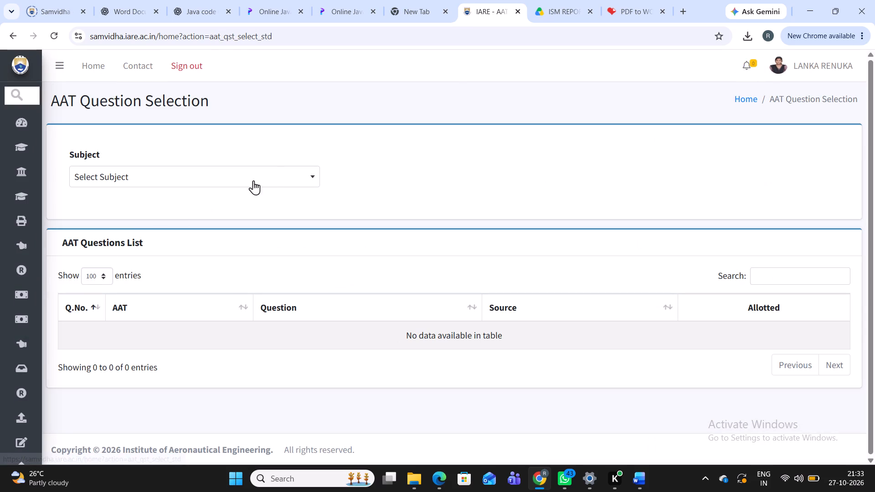
Look up the AAT questions for the subject ACAD14 - Human Computer Interaction (UI&UX), selecting the subject a second time.
click(282, 171)
scroll(200, 328, down, 5)
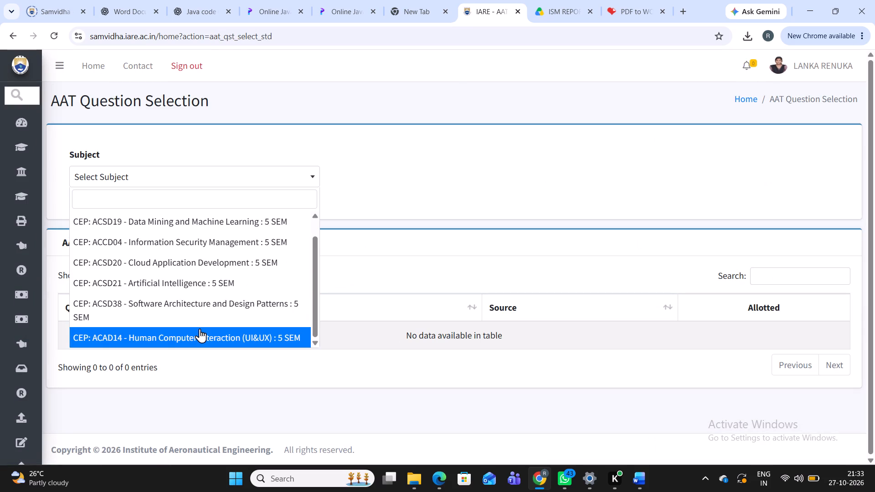
click(200, 339)
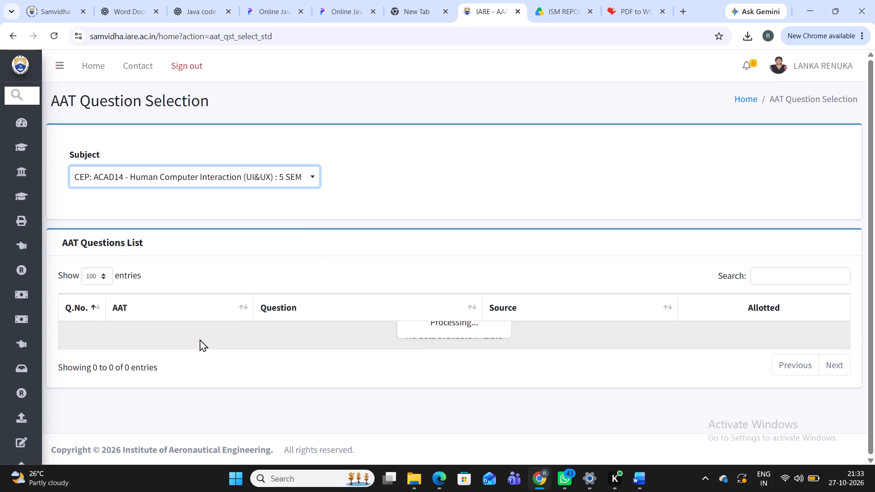
scroll(362, 364, right, 1)
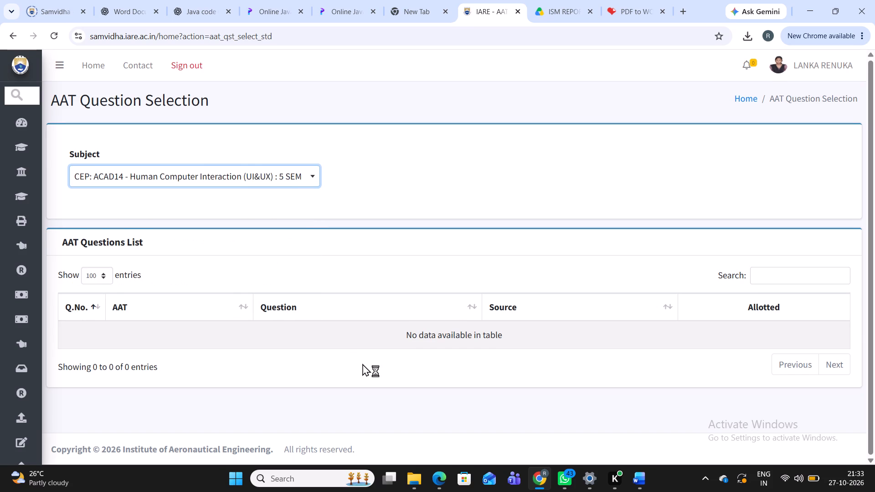
scroll(362, 364, right, 1)
scroll(362, 364, up, 10)
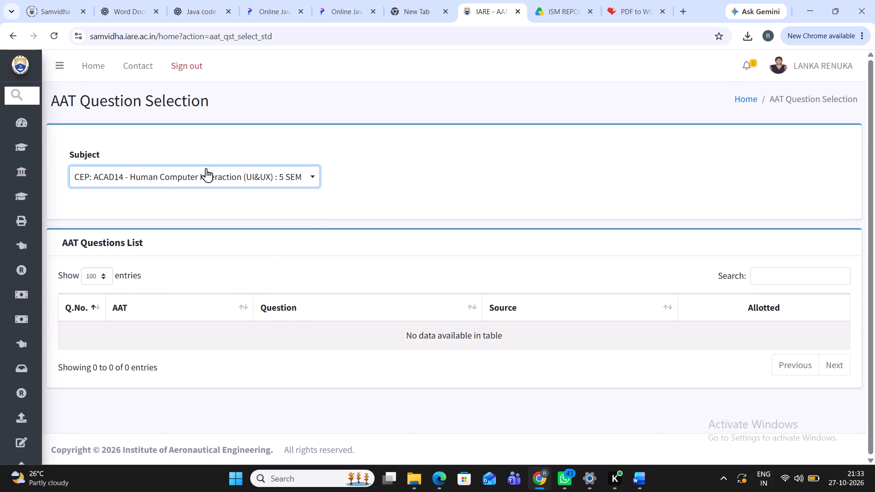
click(206, 168)
click(154, 329)
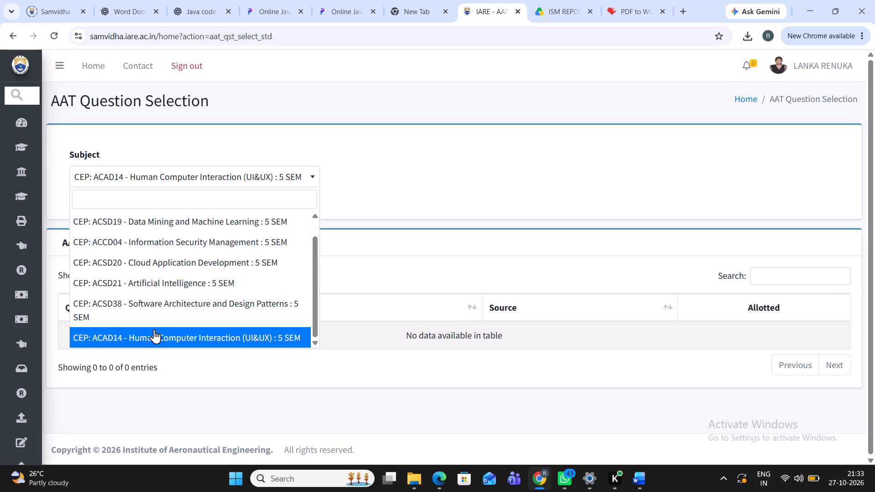
scroll(154, 329, down, 2)
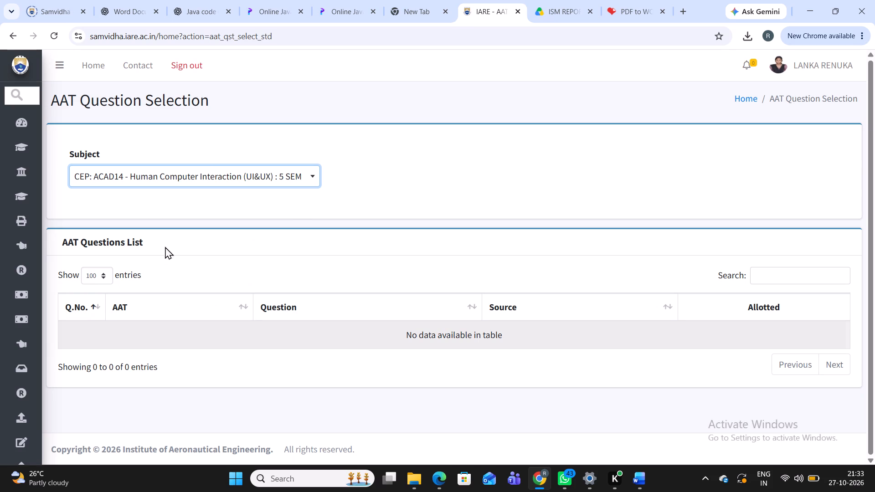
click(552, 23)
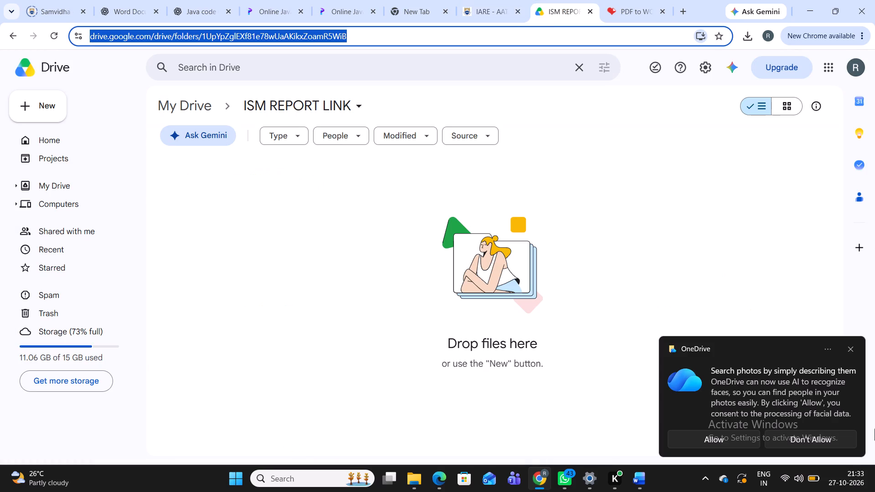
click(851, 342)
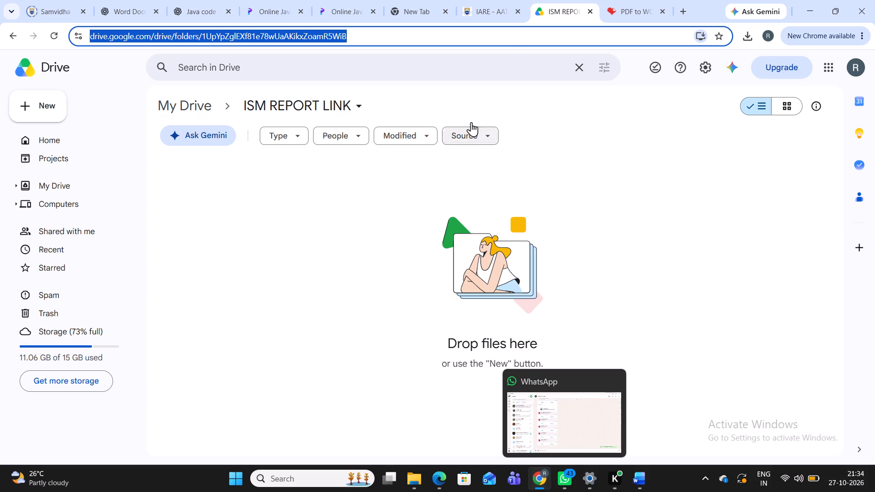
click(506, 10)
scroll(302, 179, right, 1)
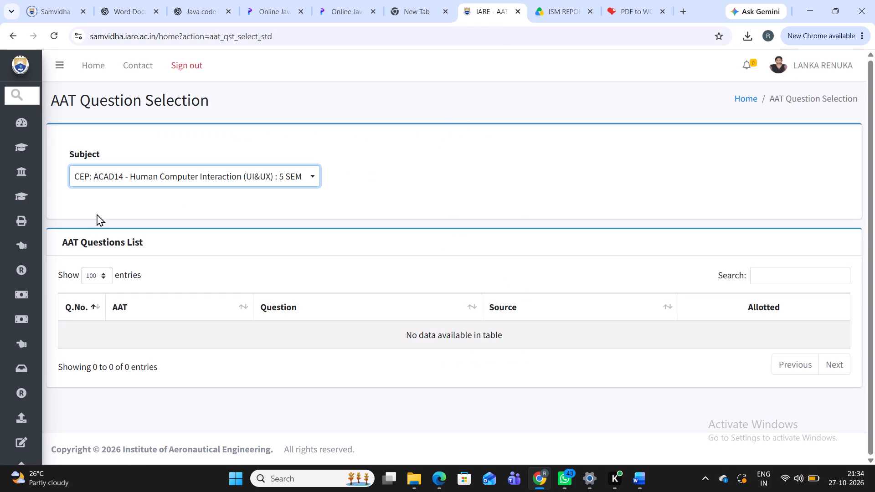
Return to the portal's AAT-II upload page and request the question for Software Architecture and Design Patterns.
scroll(0, 324, down, 9)
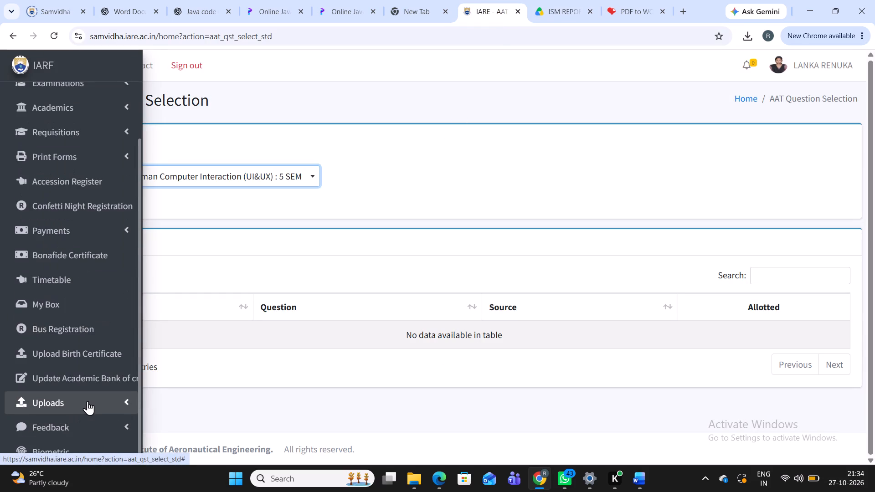
click(87, 401)
scroll(87, 401, down, 3)
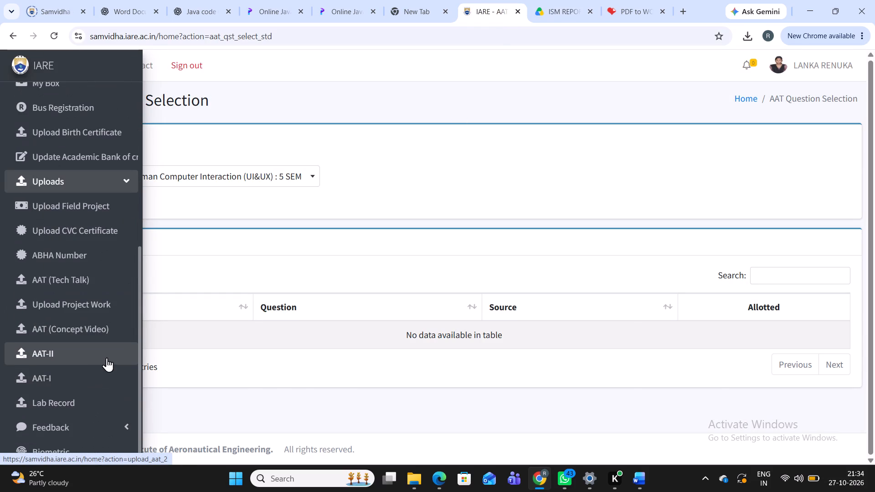
click(107, 358)
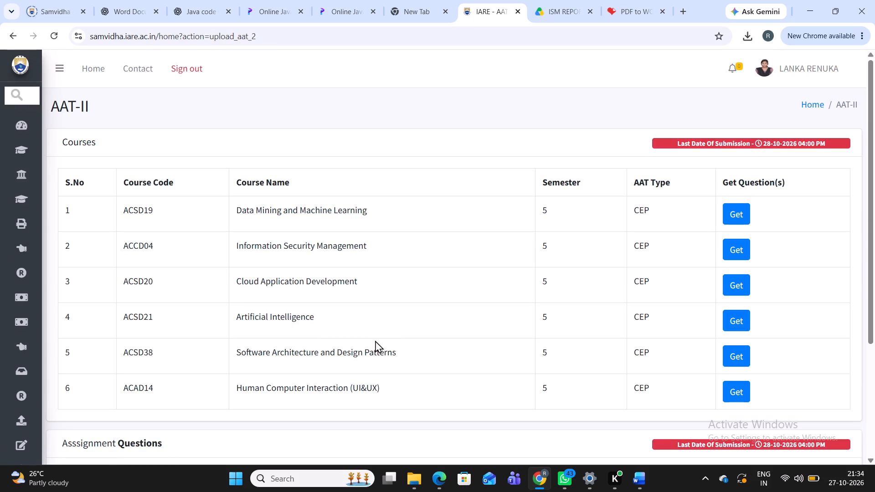
click(735, 358)
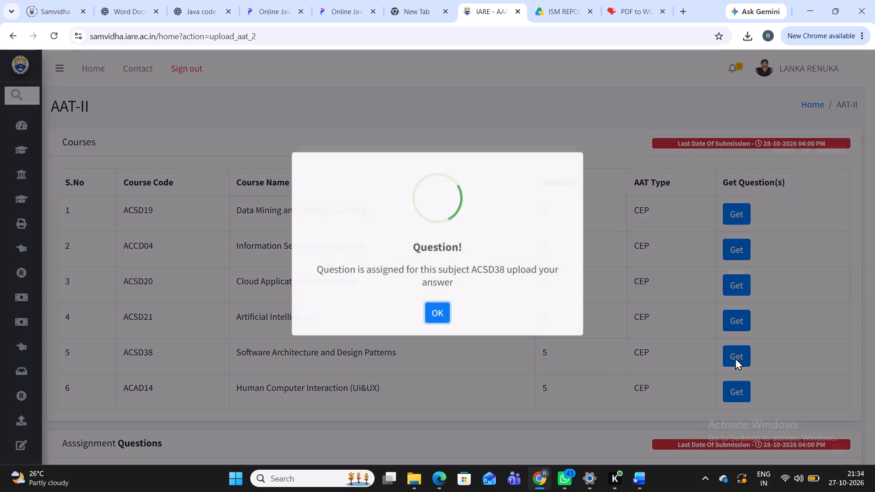
click(443, 320)
scroll(443, 320, down, 2)
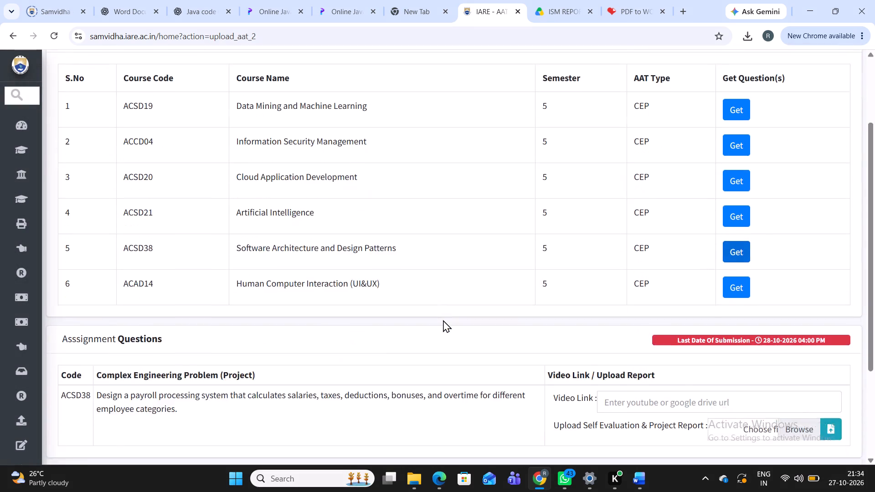
scroll(443, 320, down, 1)
Replace the course name in the Word report's self-assessment form with Software Architecture and Design Patterns, copied from the portal.
drag(397, 195, 255, 195)
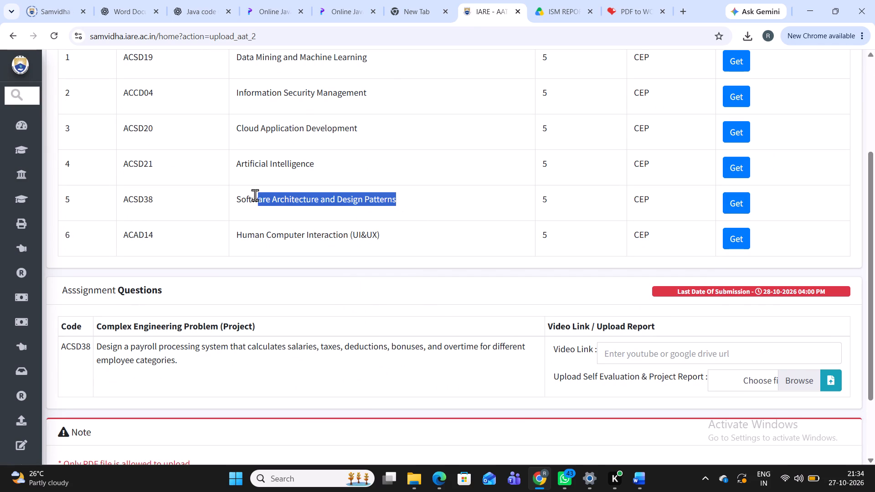
drag(255, 195, 234, 198)
key(ctrl+c)
click(633, 491)
scroll(471, 222, down, 1)
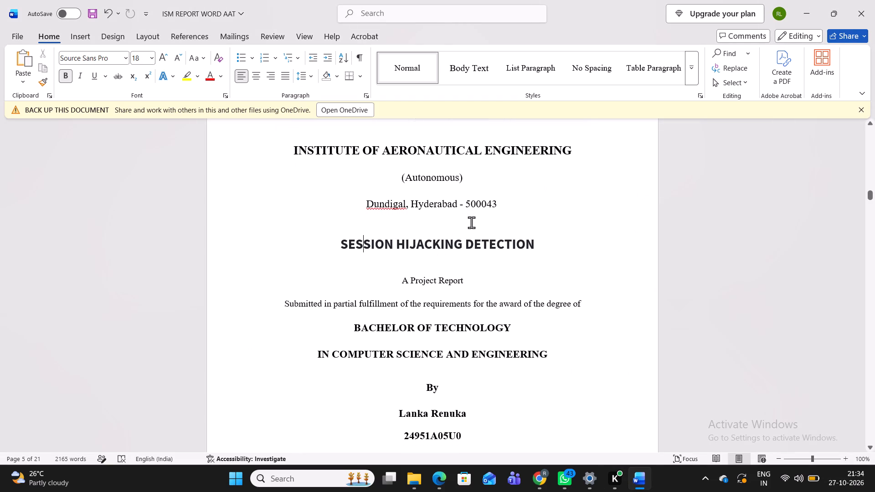
scroll(471, 222, down, 1)
scroll(522, 240, up, 10)
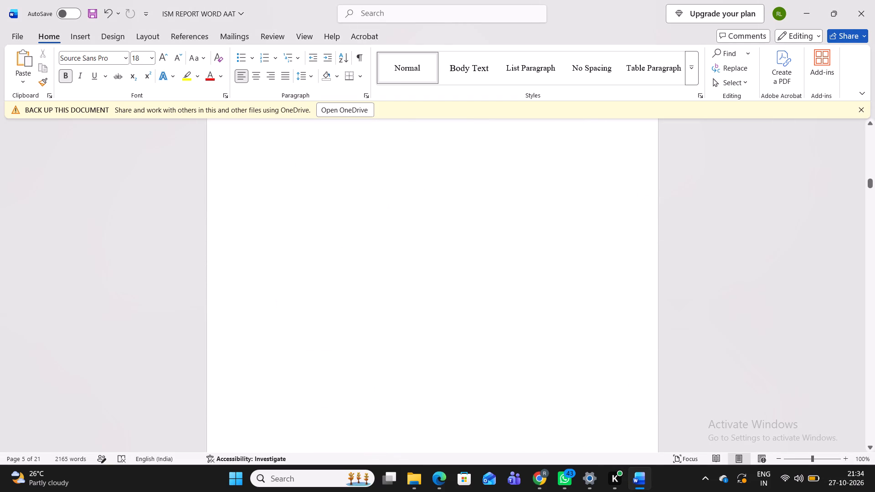
scroll(522, 240, up, 15)
scroll(522, 240, down, 2)
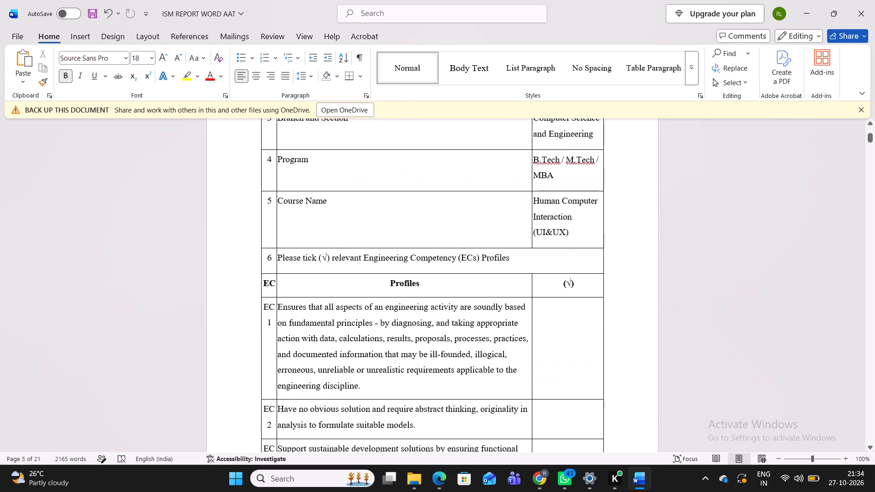
scroll(522, 240, right, 1)
drag(533, 198, 575, 233)
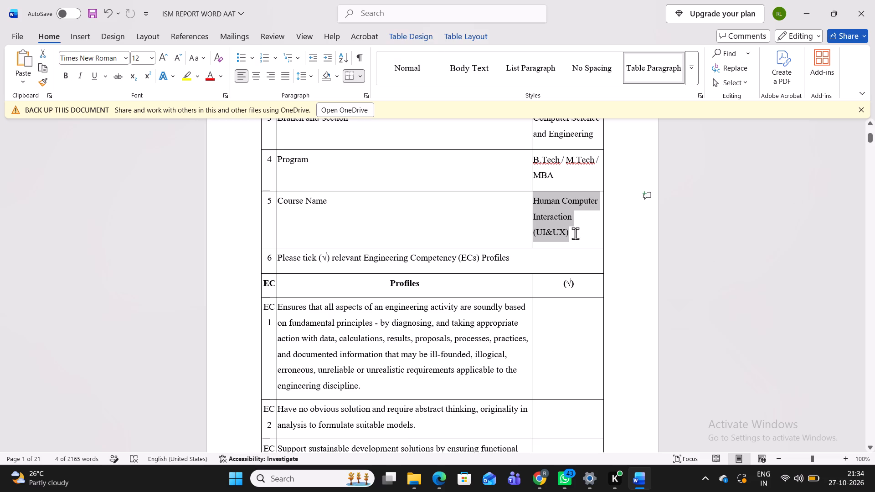
key(ctrl+v)
Replace the report's title-page heading "SESSION HIJACKING DETECTION" with the payroll processing system problem statement copied from the portal.
scroll(409, 251, down, 3)
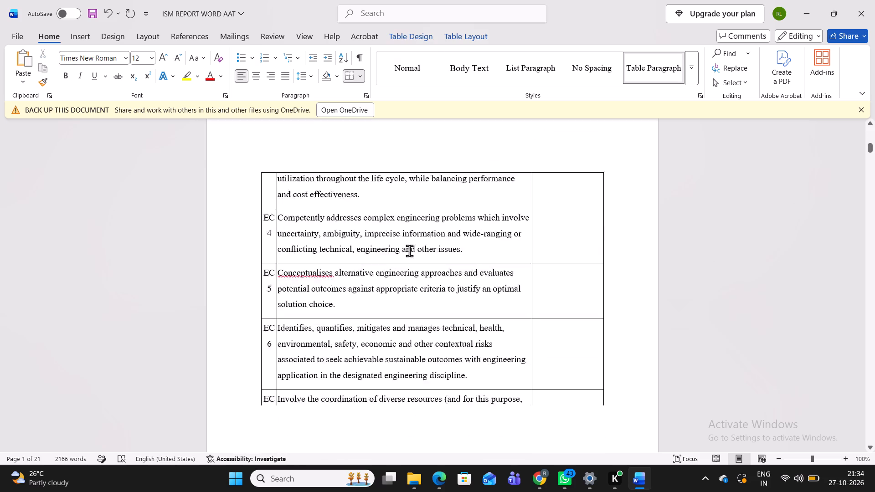
scroll(409, 251, down, 13)
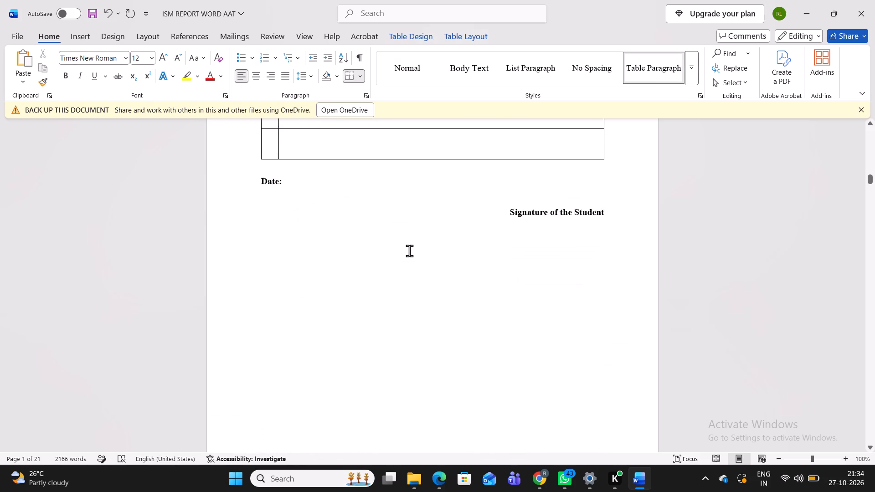
scroll(409, 251, down, 3)
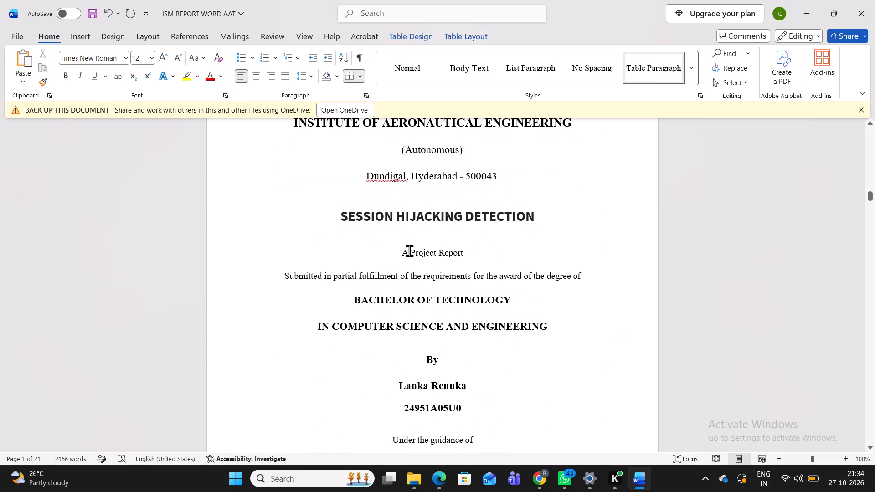
click(538, 476)
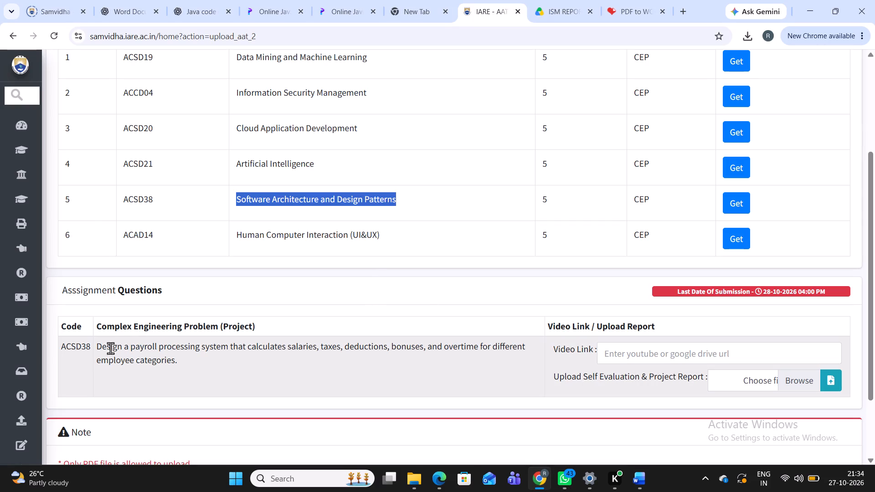
drag(93, 347, 195, 355)
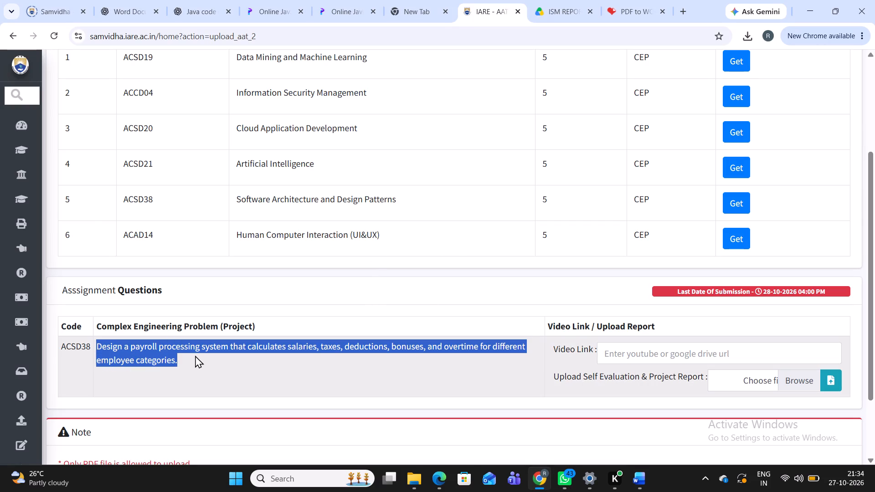
drag(195, 355, 195, 364)
key(ctrl+c)
key(ctrl+c)
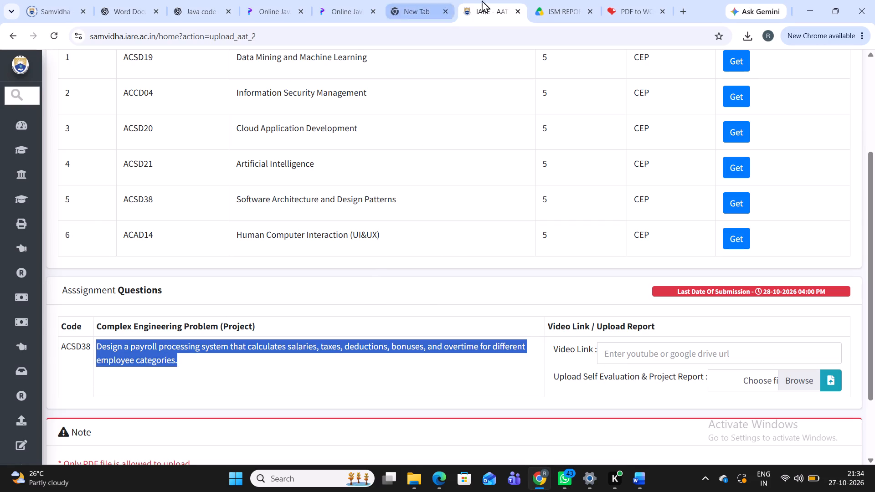
click(639, 482)
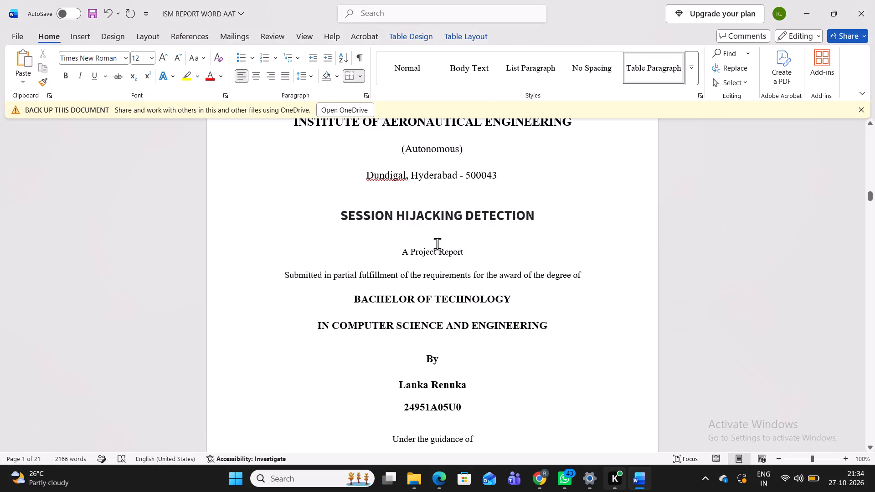
drag(343, 211, 537, 214)
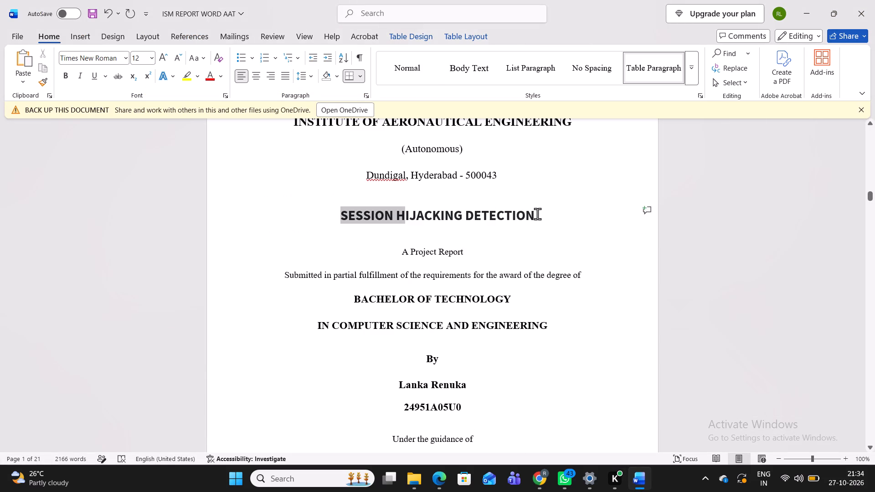
drag(537, 214, 539, 214)
key(ctrl+v)
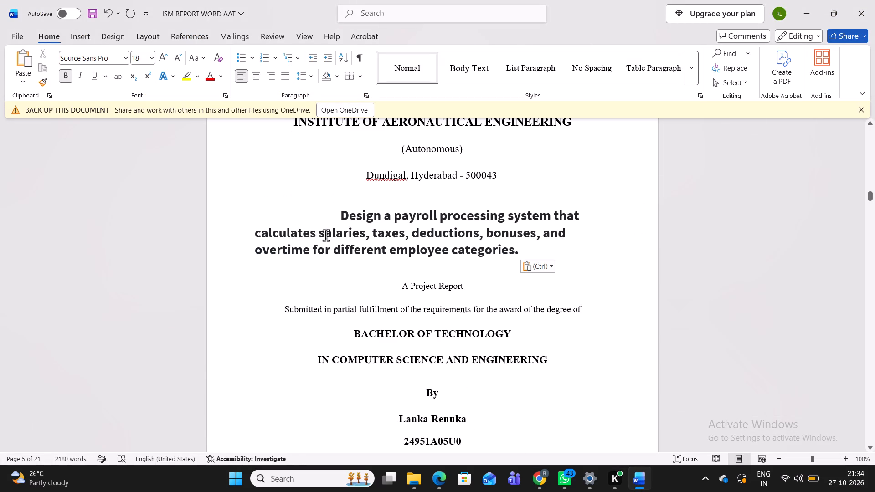
Set the font size of the payroll title on the title page to 14.
drag(336, 216, 520, 247)
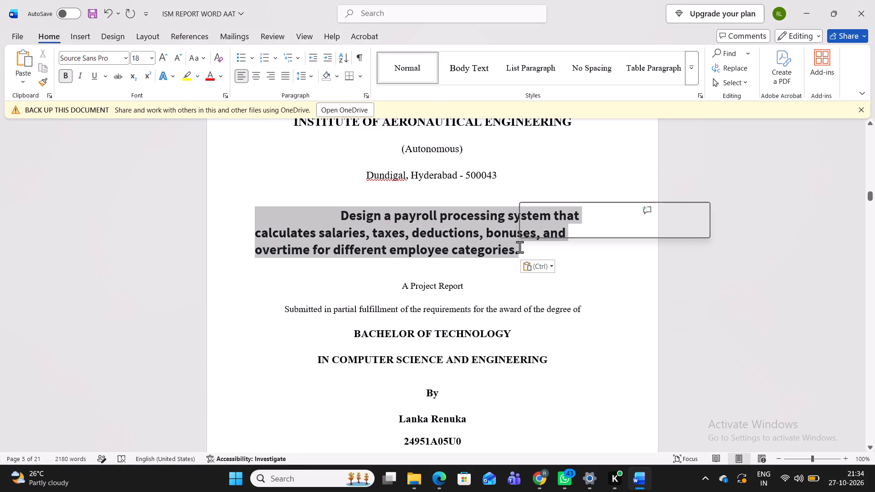
click(608, 211)
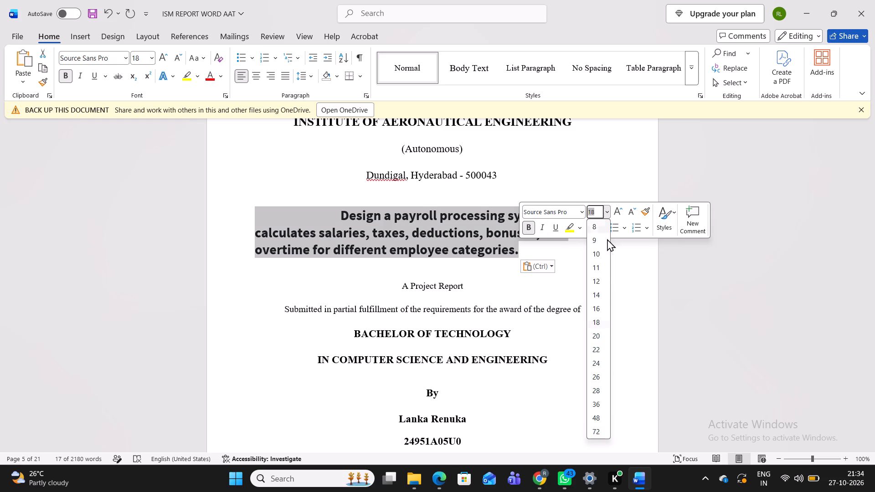
click(597, 296)
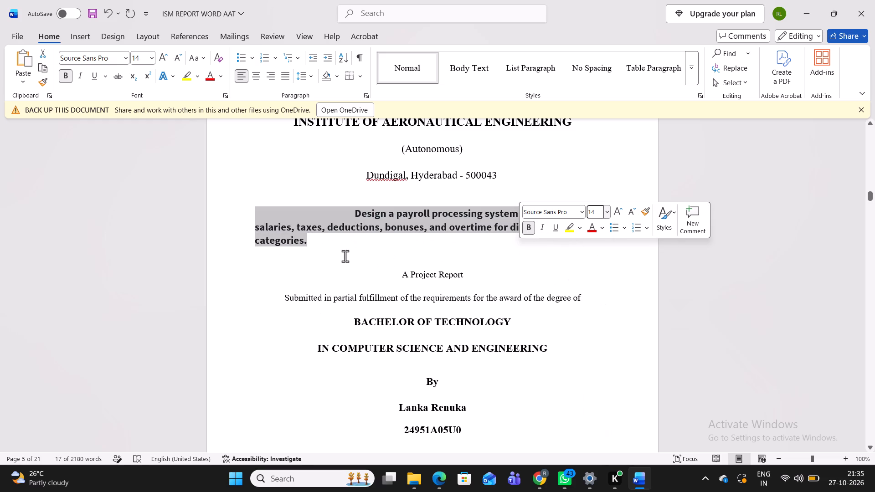
click(331, 254)
Delete some of the leading spaces before "Design" in the payroll title.
click(345, 210)
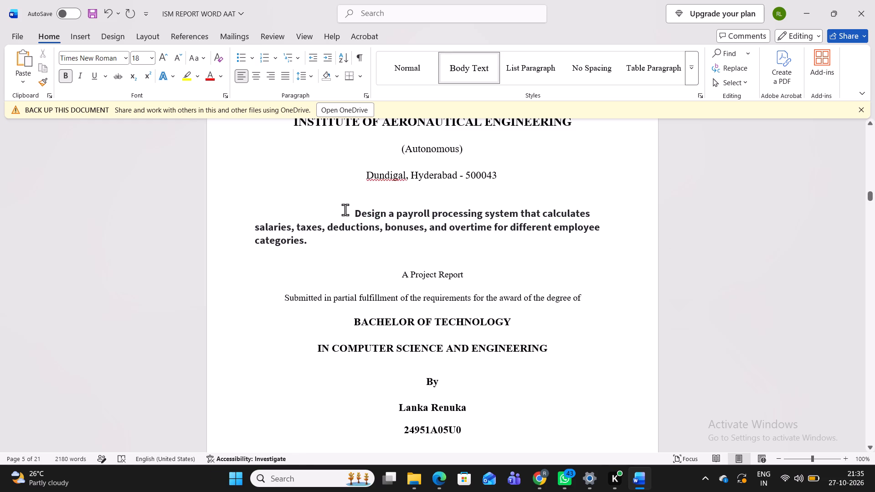
key(BackSpace)
key(BackSpace)
key(BackSpace)
key(BackSpace)
key(BackSpace)
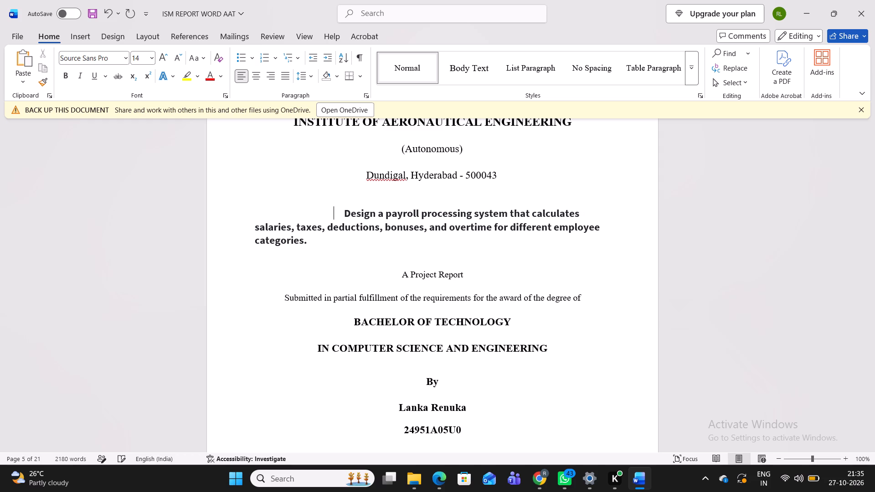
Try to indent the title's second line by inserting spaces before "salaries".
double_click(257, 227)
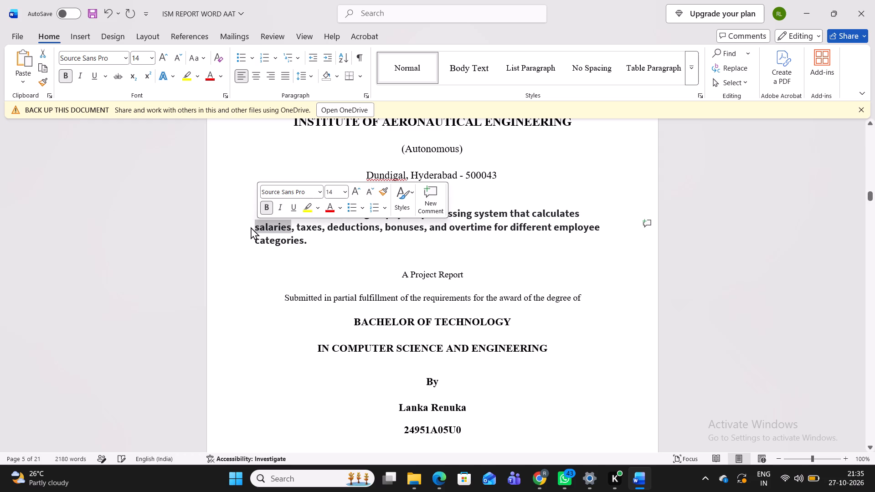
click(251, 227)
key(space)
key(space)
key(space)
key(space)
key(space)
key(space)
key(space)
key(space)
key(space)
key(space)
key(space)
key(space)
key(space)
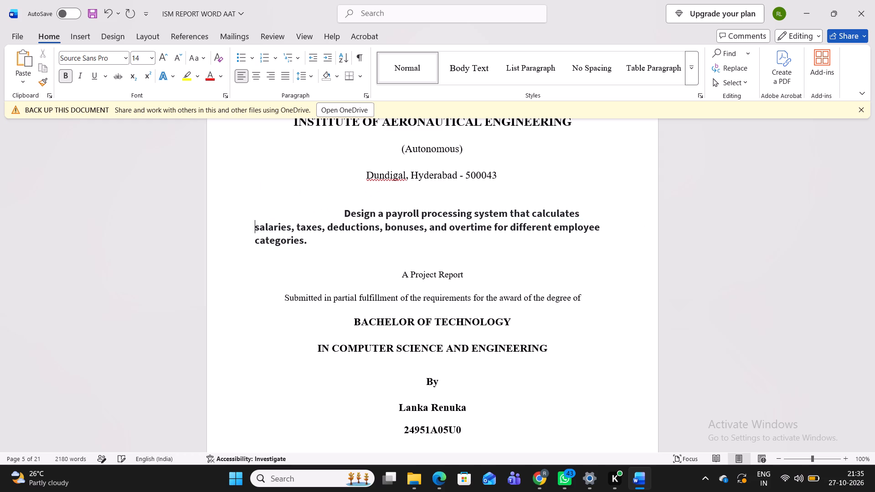
Center-align the payroll title on the title page.
drag(344, 208, 317, 249)
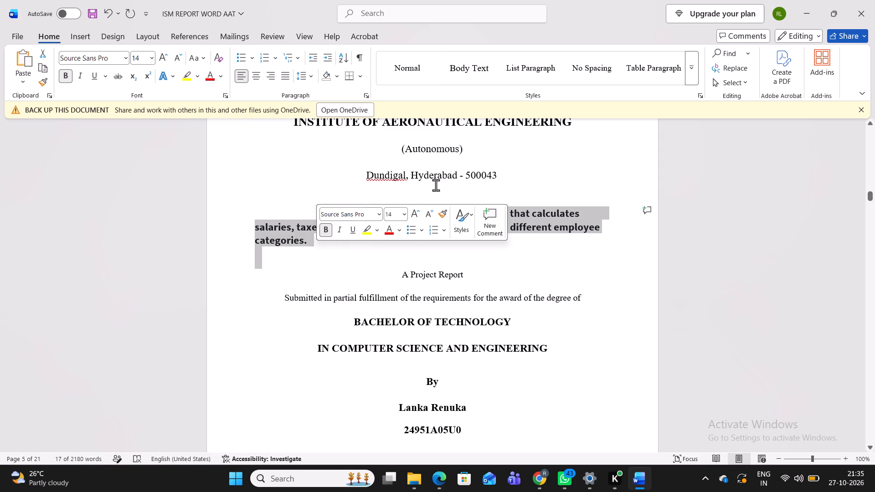
click(257, 76)
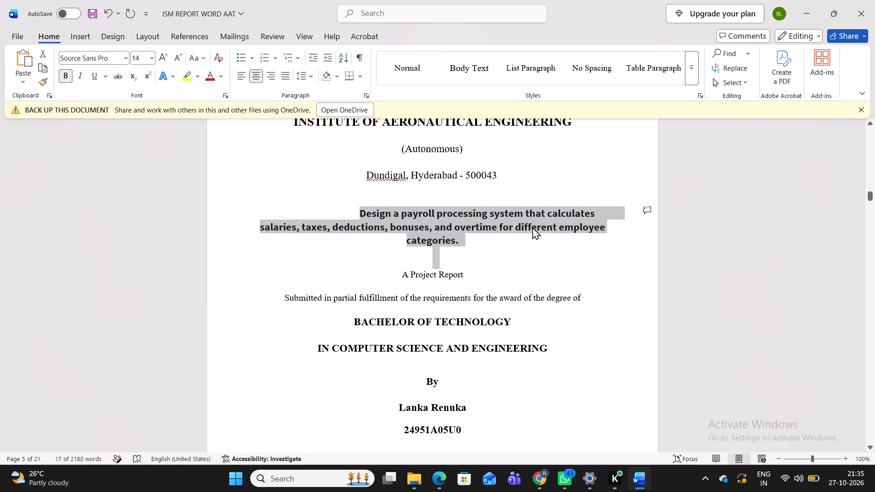
click(552, 281)
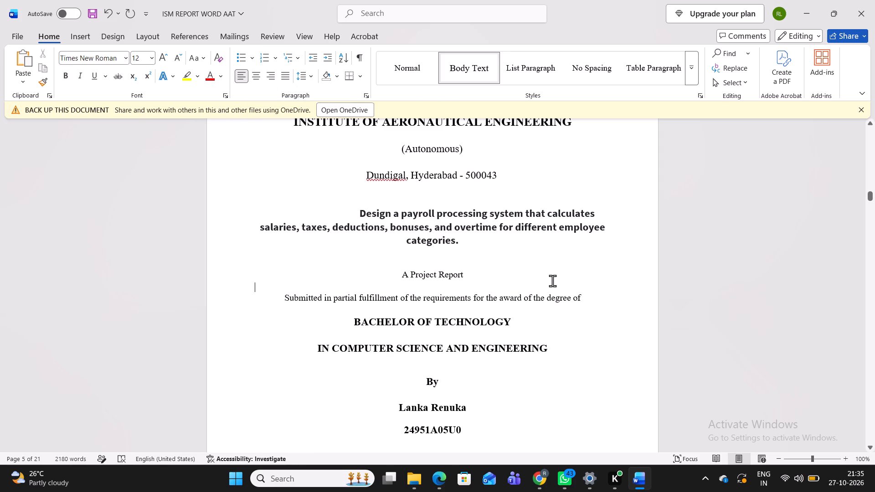
Delete most of the remaining leading spaces before "Design" in the centered title.
click(351, 207)
key(BackSpace)
key(BackSpace)
key(BackSpace)
key(BackSpace)
key(BackSpace)
key(BackSpace)
key(BackSpace)
key(BackSpace)
key(BackSpace)
key(BackSpace)
key(BackSpace)
key(BackSpace)
key(BackSpace)
key(BackSpace)
key(BackSpace)
key(BackSpace)
key(BackSpace)
key(BackSpace)
key(BackSpace)
key(BackSpace)
key(BackSpace)
key(BackSpace)
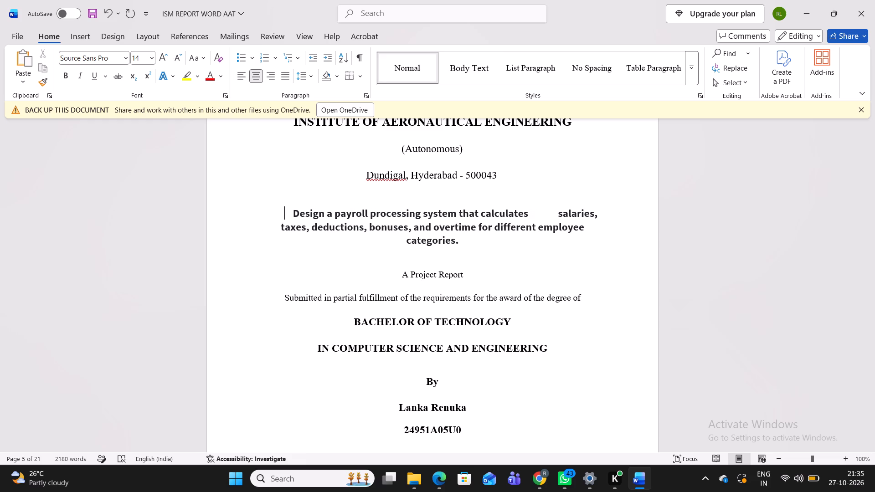
Remove the extra spaces between "calculates" and "salaries" in the title, leaving a single space.
click(552, 212)
key(BackSpace)
key(BackSpace)
key(BackSpace)
key(BackSpace)
key(BackSpace)
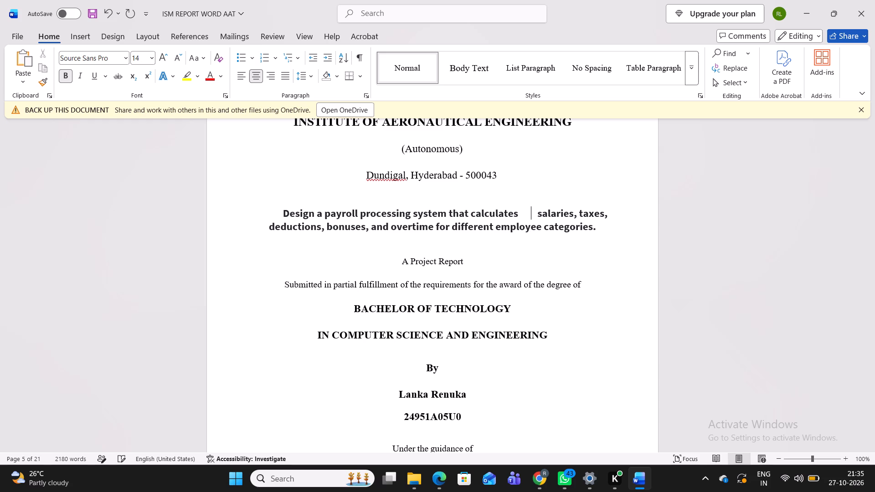
key(BackSpace)
key(BackSpace)
key(BackSpace)
key(BackSpace)
key(BackSpace)
key(BackSpace)
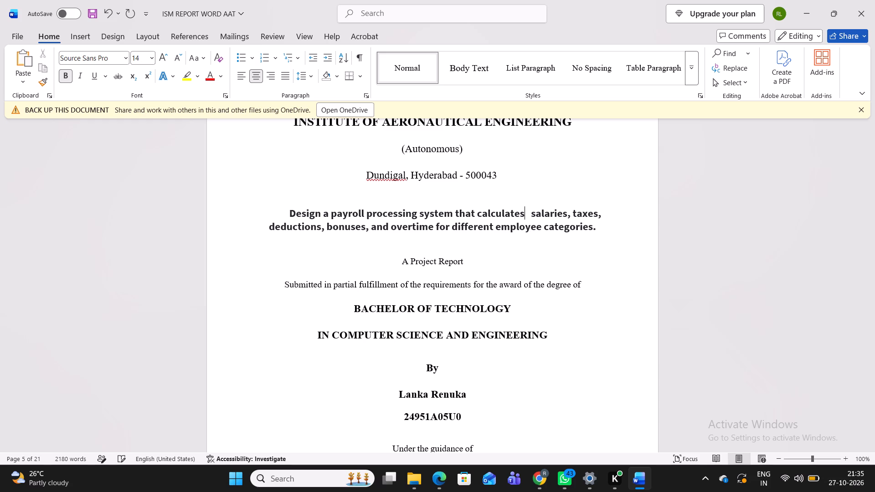
key(Delete)
key(Delete)
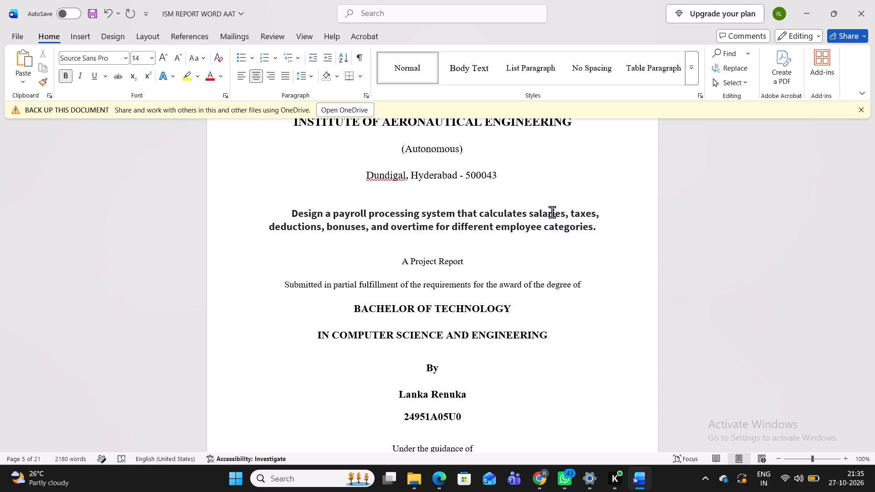
key(space)
key(Delete)
click(571, 272)
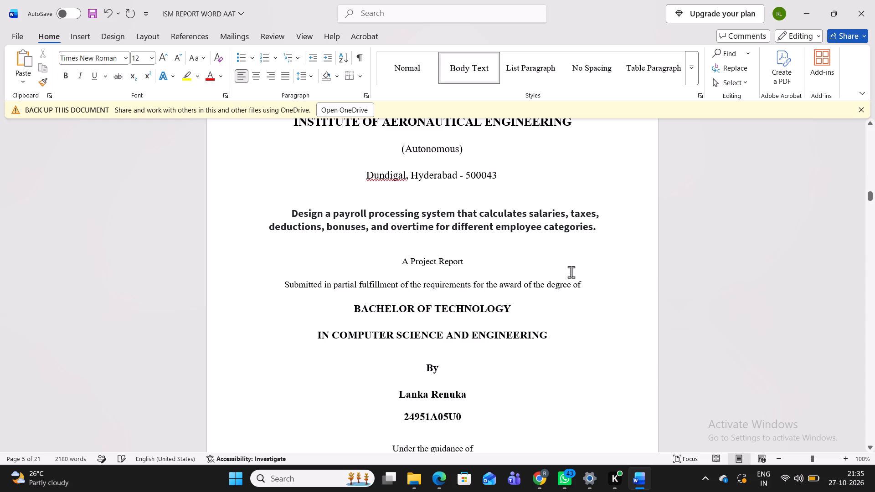
Remove the bold formatting from the entire payroll title on the title page.
drag(290, 210, 317, 208)
drag(317, 208, 590, 252)
click(590, 252)
drag(286, 206, 599, 245)
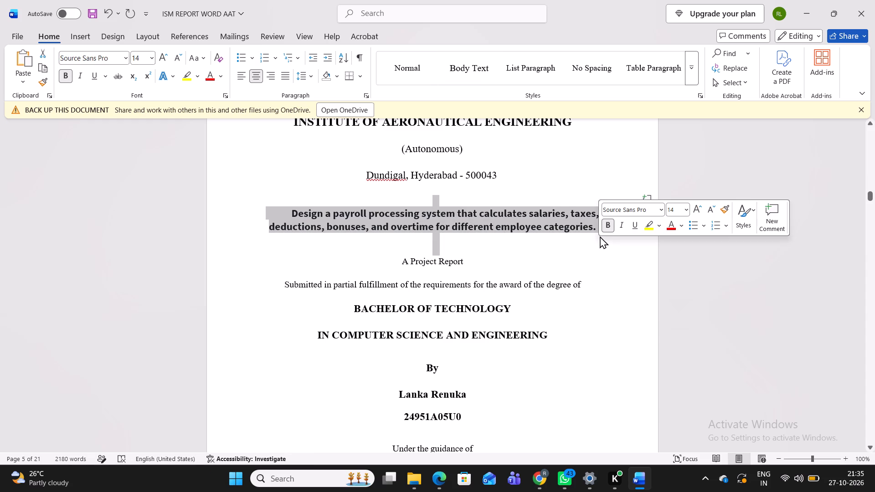
click(606, 230)
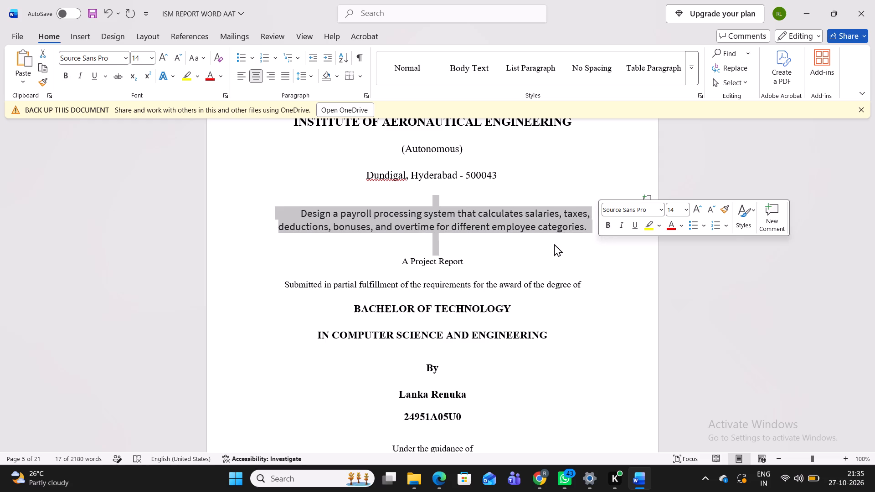
click(554, 244)
Copy the full payroll title text, from "Design" to "categories.", on the title page.
drag(299, 210, 564, 237)
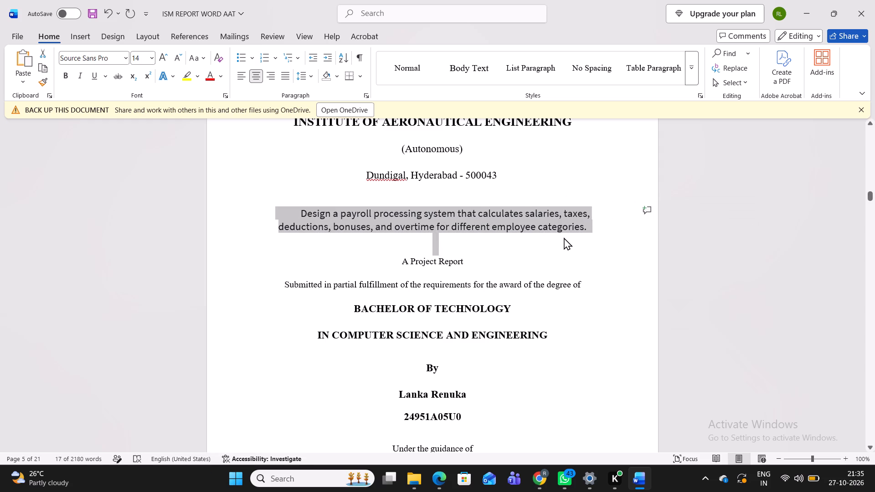
click(564, 237)
drag(595, 231, 305, 207)
key(ctrl+c)
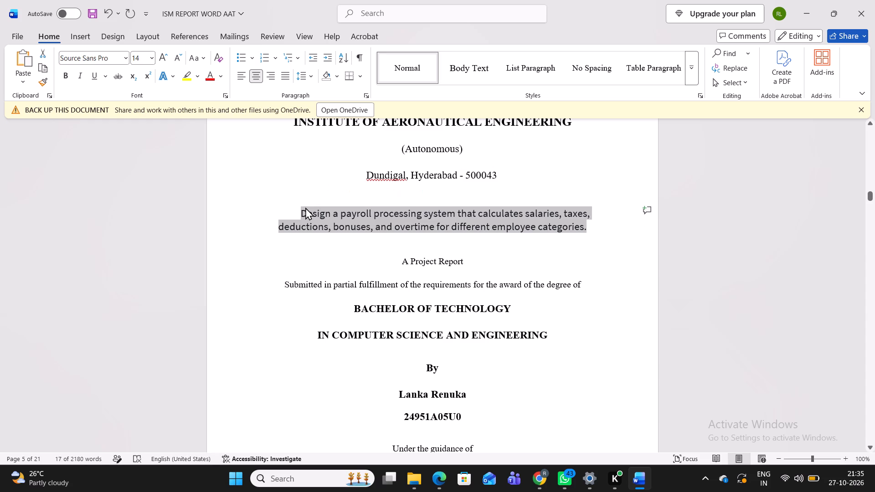
Make the entire payroll title on the title page bold.
click(481, 226)
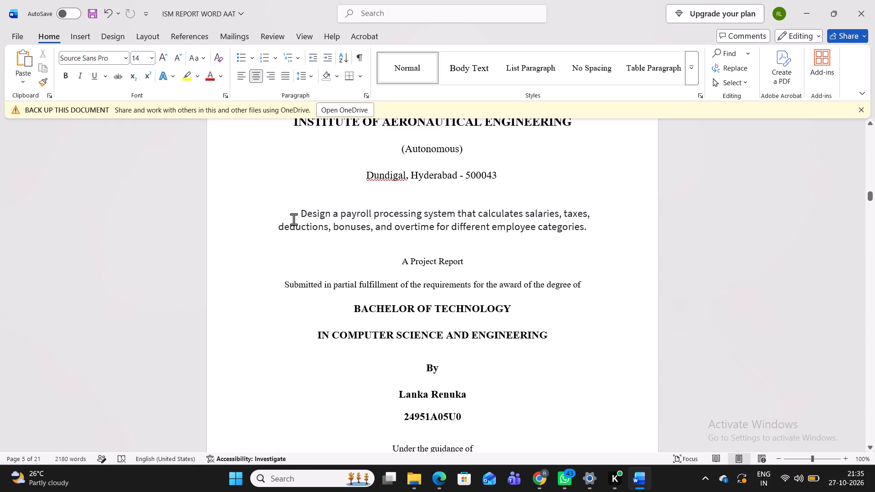
drag(293, 219, 473, 223)
click(473, 223)
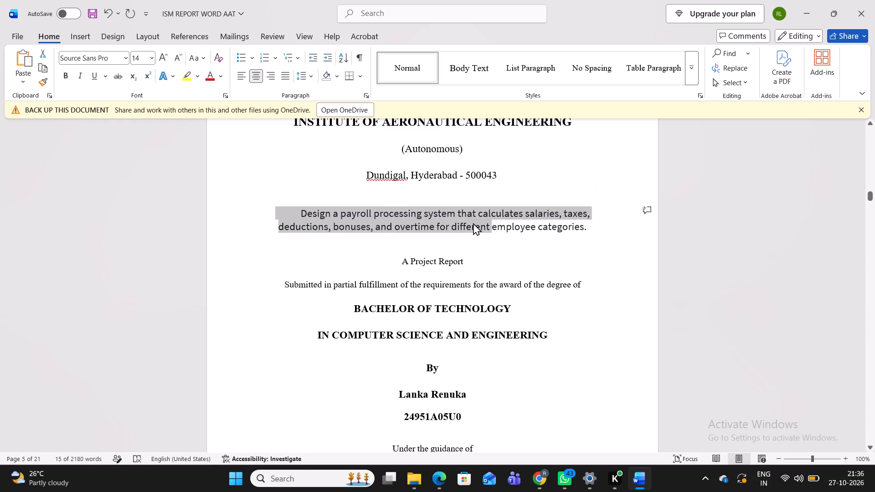
drag(298, 215, 324, 210)
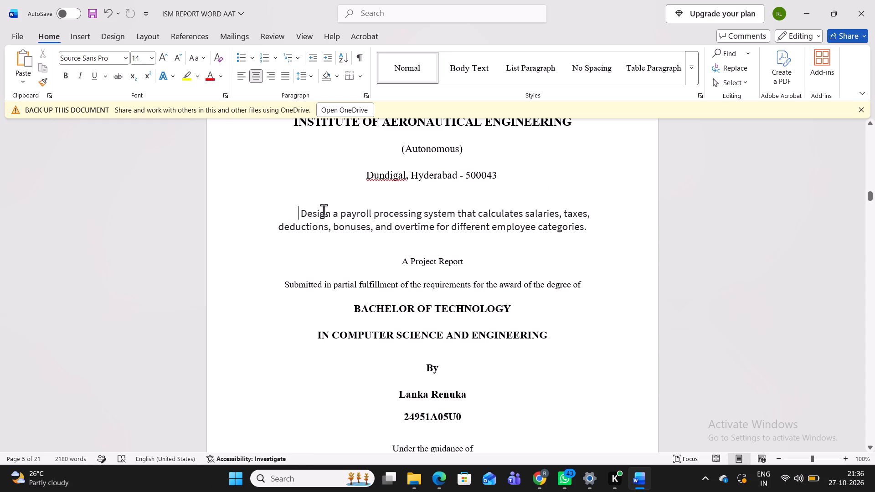
drag(324, 210, 585, 234)
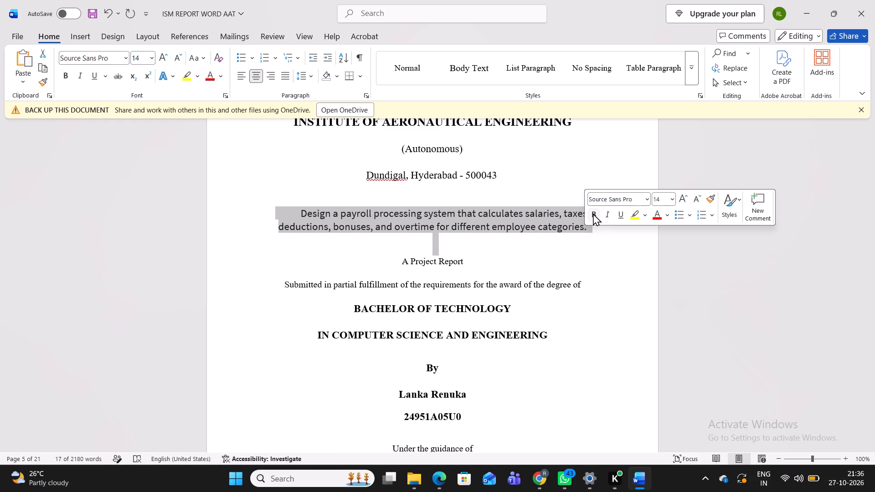
click(593, 213)
click(578, 241)
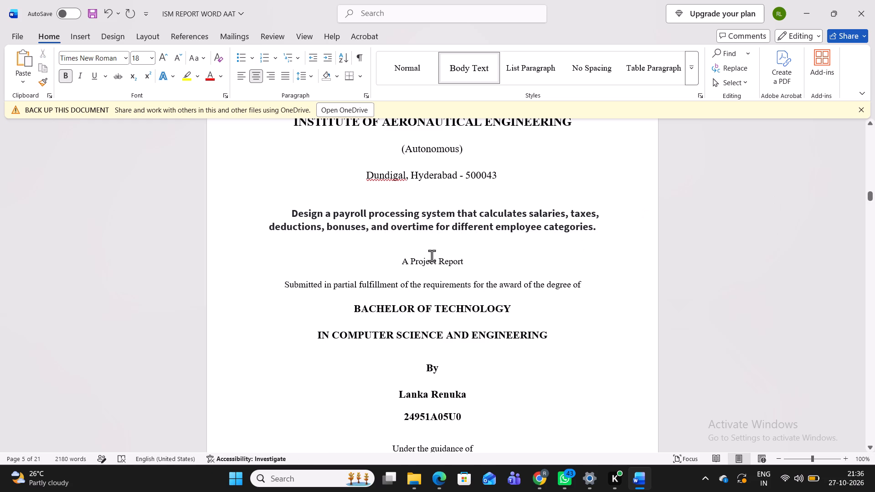
Remove the blank line between the payroll title and "A Project Report" on the title page.
click(389, 261)
key(BackSpace)
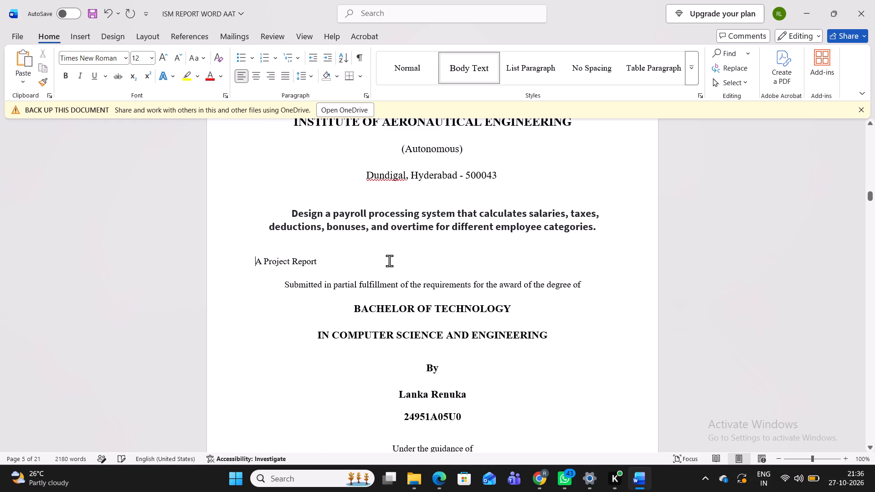
key(BackSpace)
key(BackSpace)
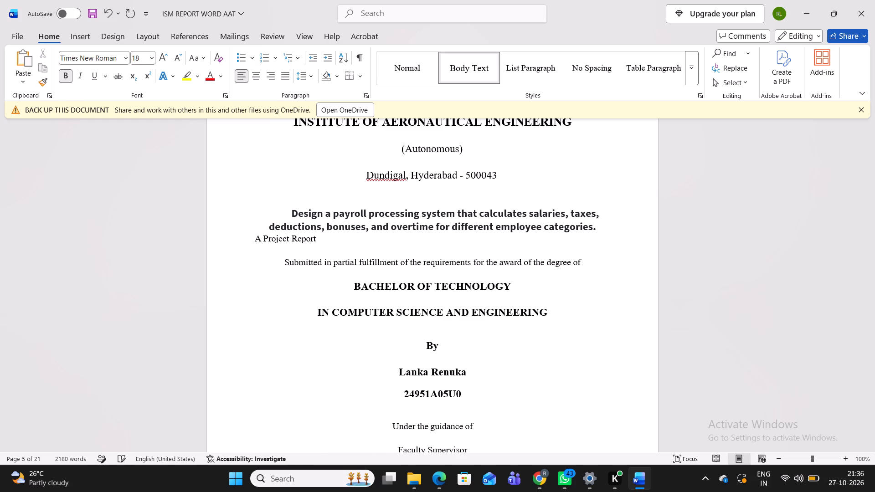
Pad "A Project Report" with leading spaces until it sits centered beneath the payroll title.
key(space)
key(space)
key(space)
key(space)
key(space)
key(space)
key(space)
key(space)
key(space)
key(space)
key(space)
key(space)
key(space)
key(space)
key(space)
key(space)
key(space)
key(space)
key(space)
key(space)
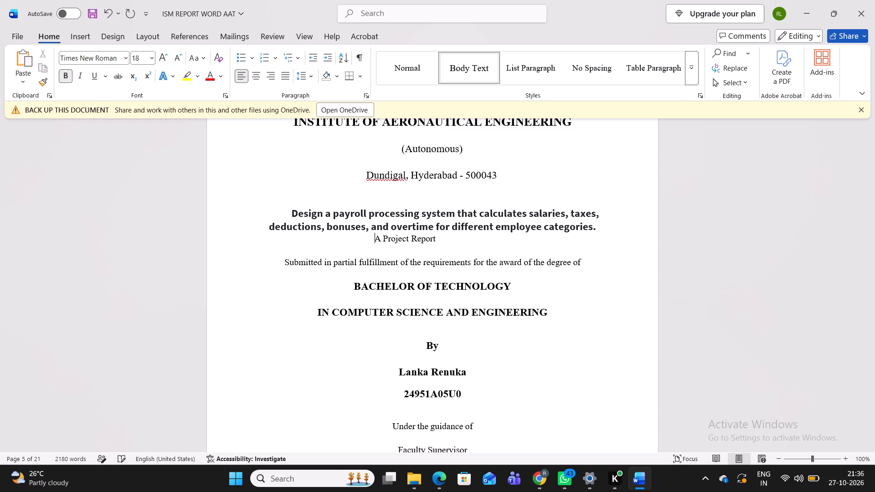
key(space)
key(space)
key(space)
key(space)
key(space)
key(space)
key(space)
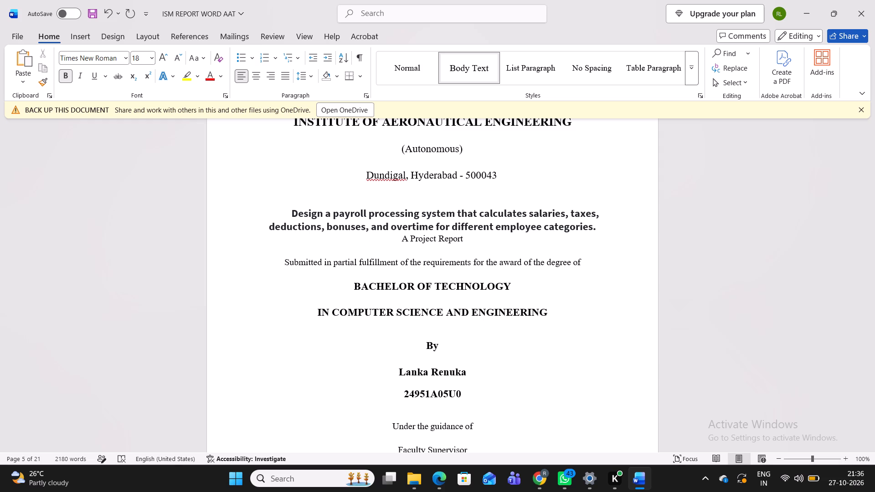
Replace "SESSION HIJACKING DETECTION" in the Certificate paragraph with the copied payroll title.
scroll(466, 314, down, 1)
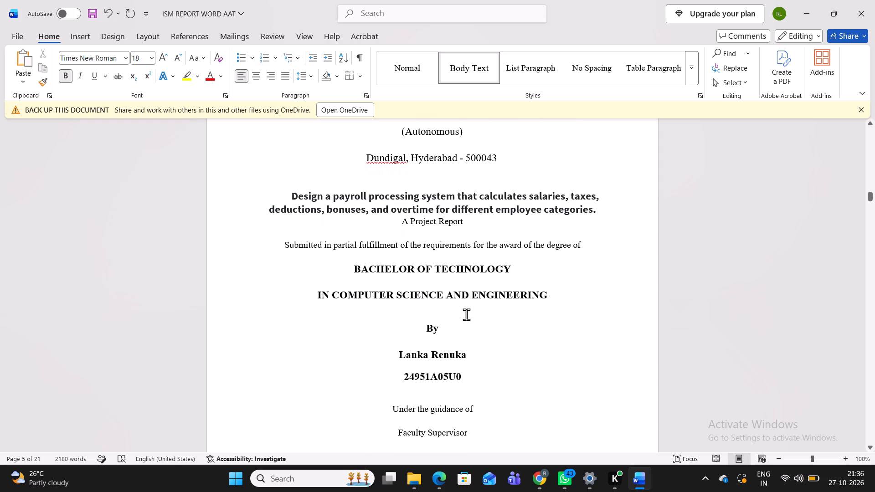
scroll(466, 314, down, 1)
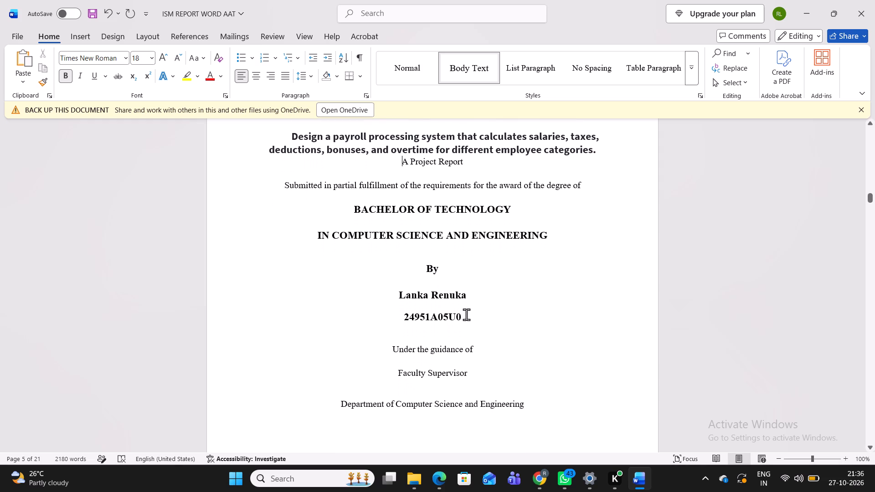
scroll(466, 314, down, 2)
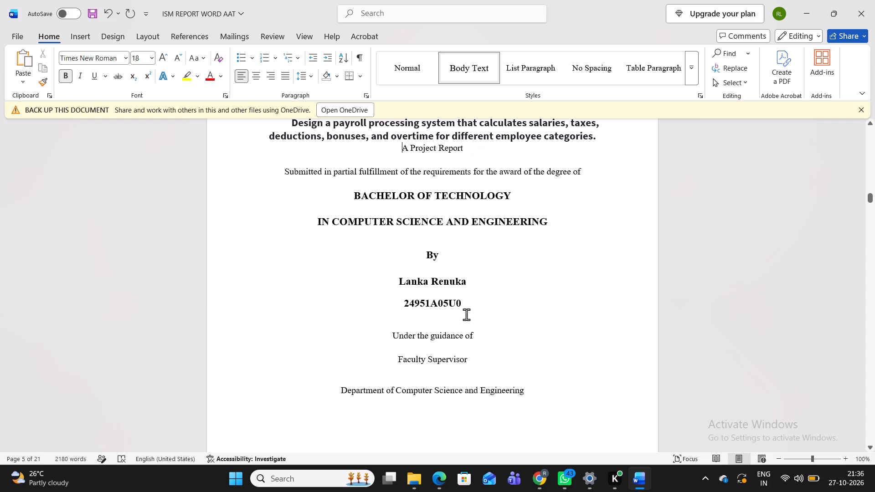
scroll(466, 314, down, 5)
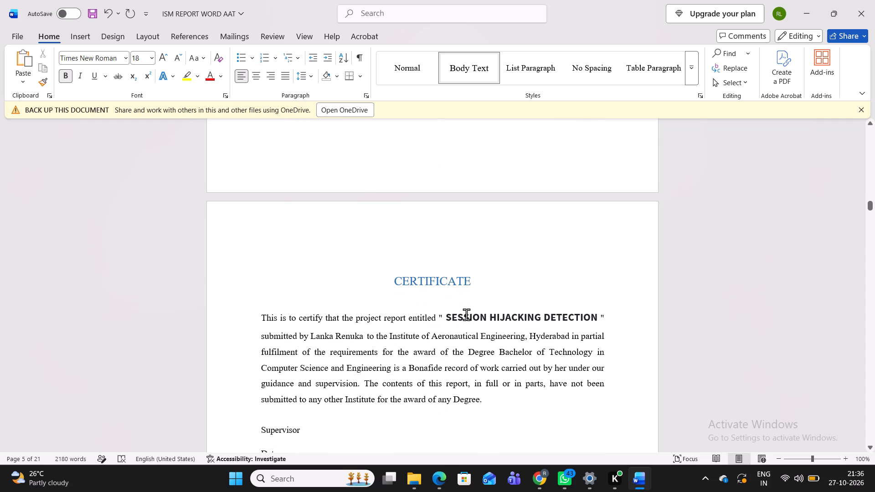
scroll(466, 314, down, 1)
drag(446, 302, 504, 302)
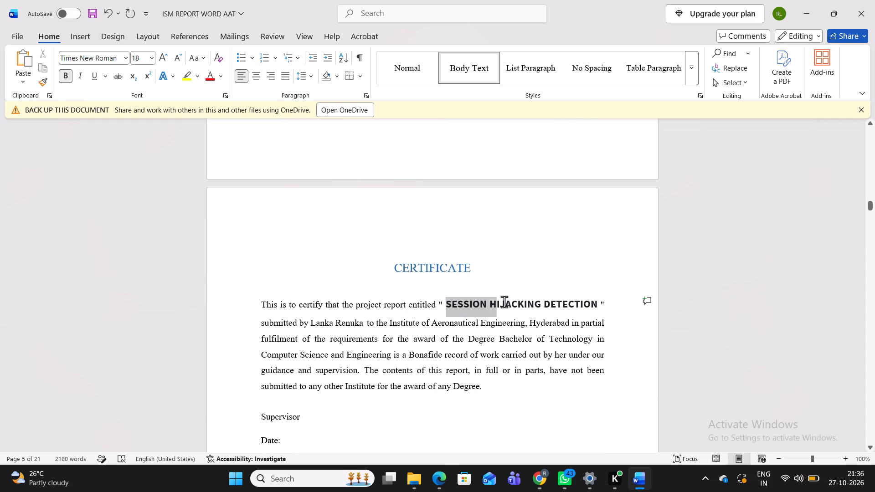
drag(504, 302, 583, 305)
key(ctrl+v)
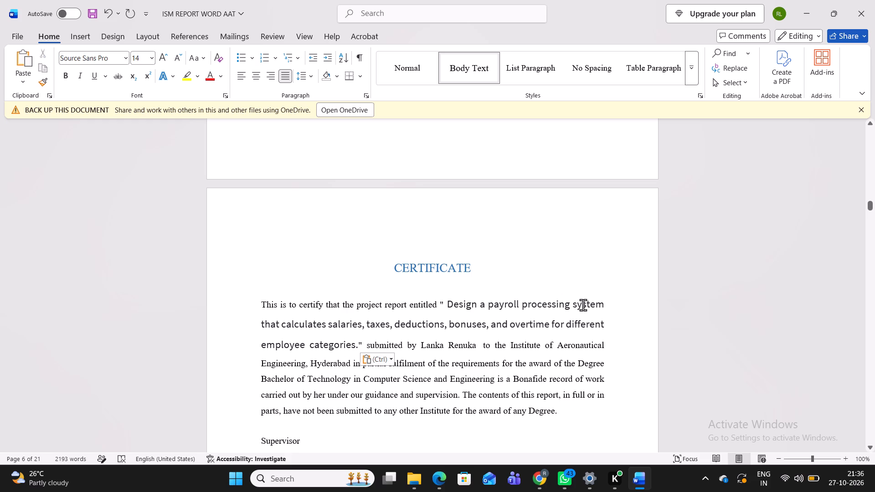
Replace "SESSION HIJACKING DETECTION" on the Approval Sheet with the payroll title, swapping its final period for a space before "by".
scroll(583, 305, down, 6)
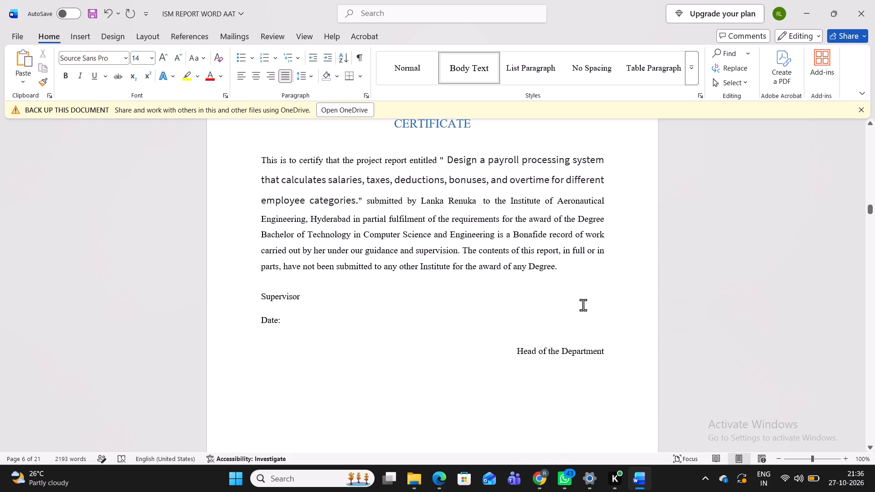
scroll(583, 305, down, 5)
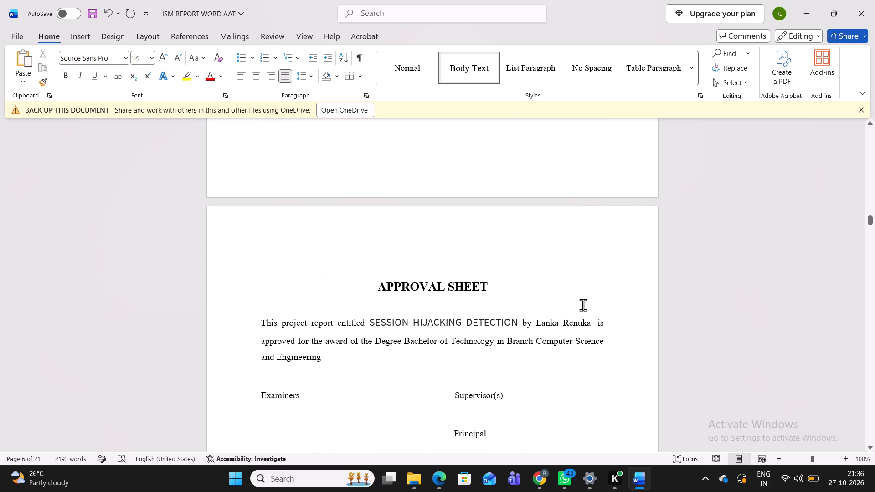
drag(518, 320, 383, 321)
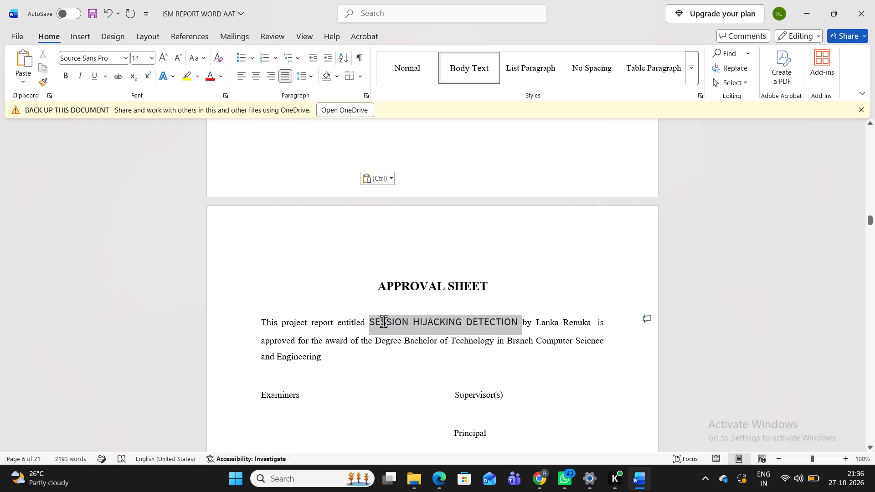
drag(383, 321, 382, 321)
key(ctrl+v)
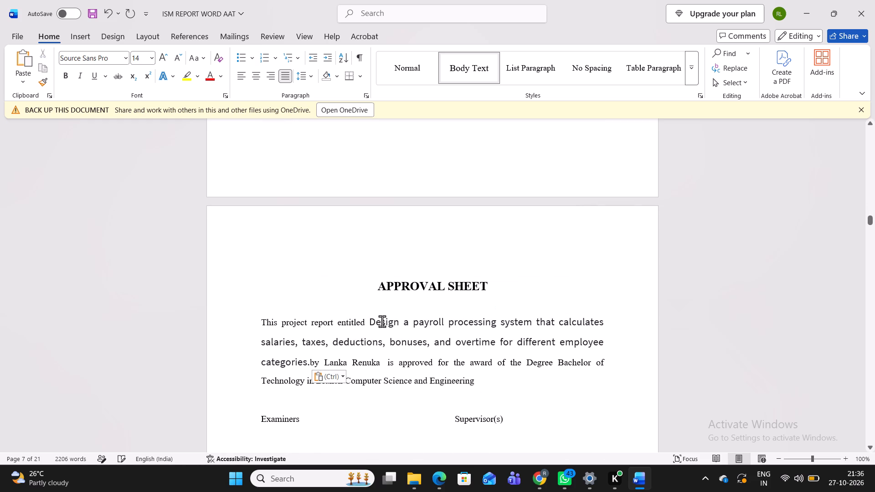
key(BackSpace)
key(space)
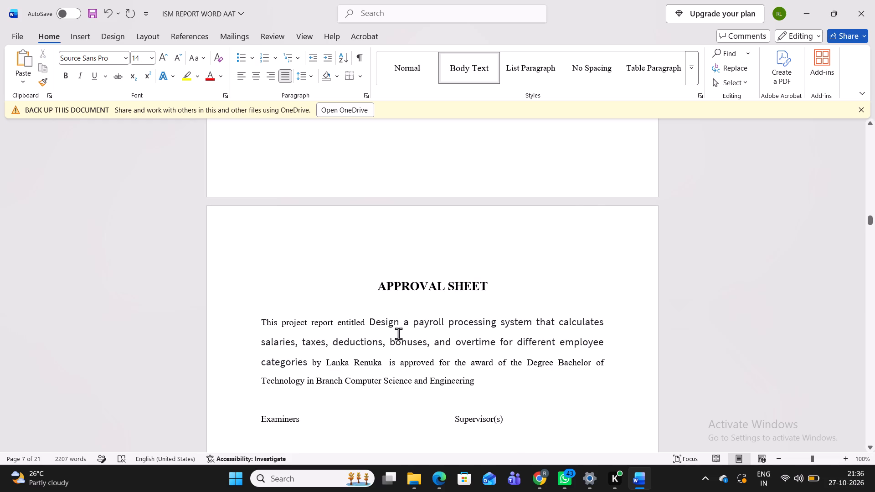
Copy the Approval Sheet's payroll title without the period and replace "SESSION HIJACKING DETECTION" in the Declaration with it.
drag(369, 320, 305, 370)
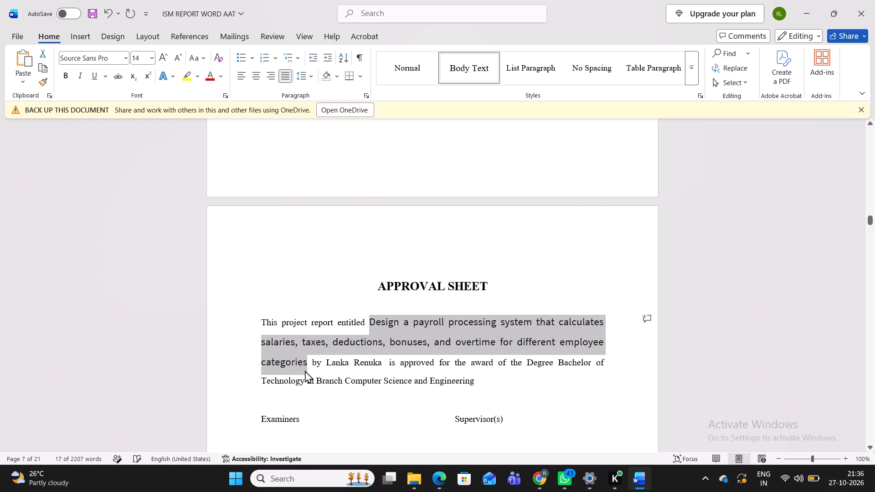
key(ctrl+c)
scroll(437, 395, down, 3)
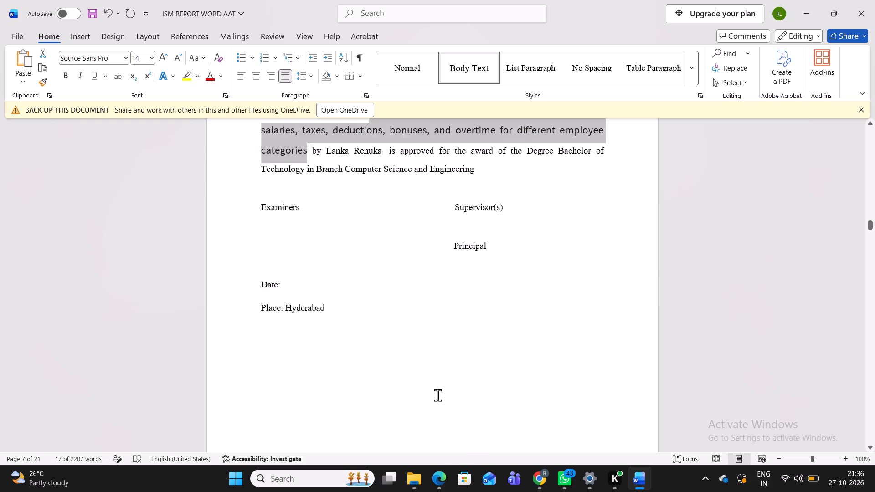
scroll(437, 395, down, 7)
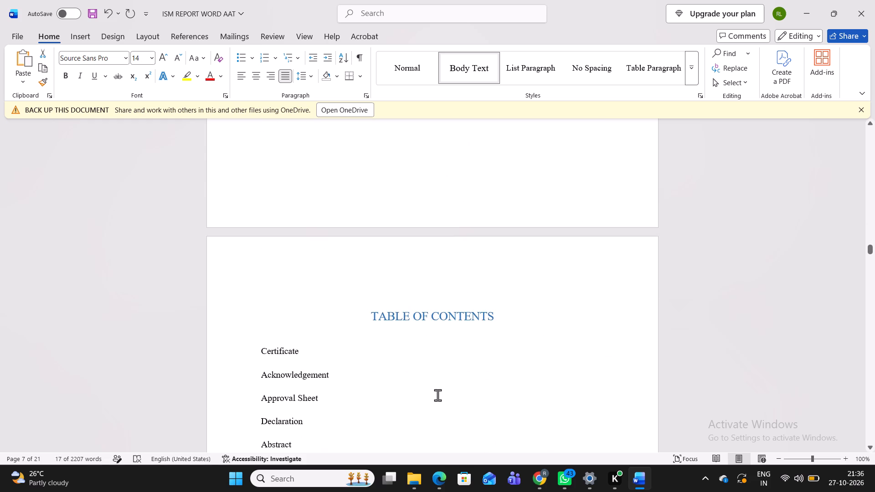
scroll(437, 395, down, 7)
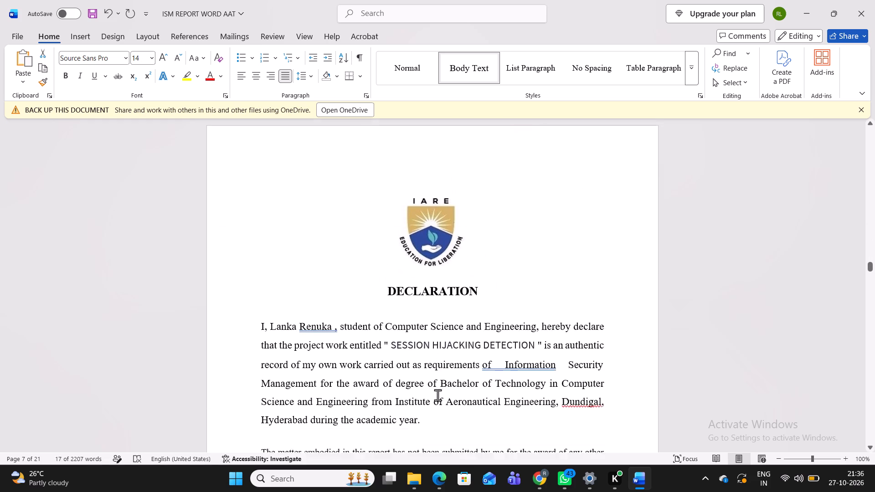
scroll(437, 395, down, 2)
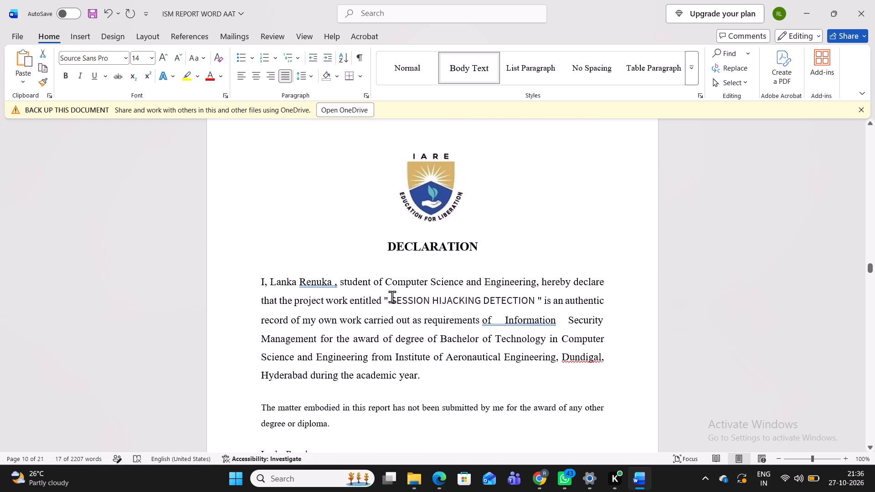
drag(391, 297, 530, 298)
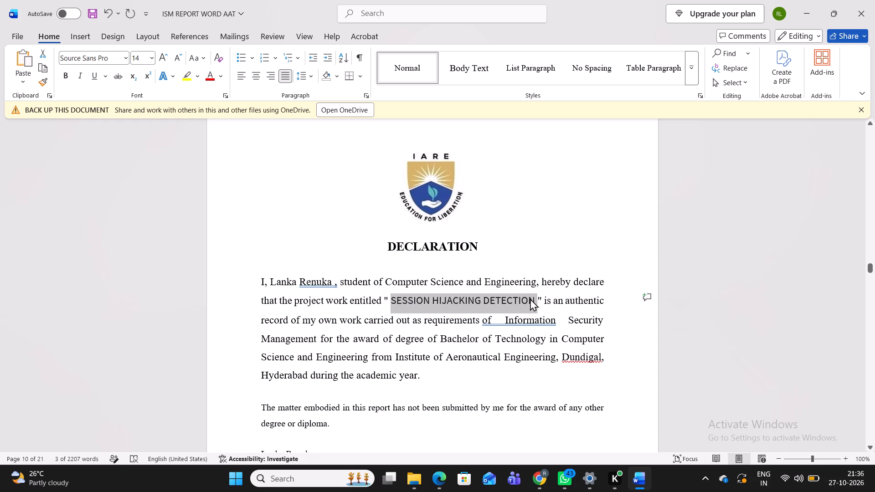
key(ctrl+v)
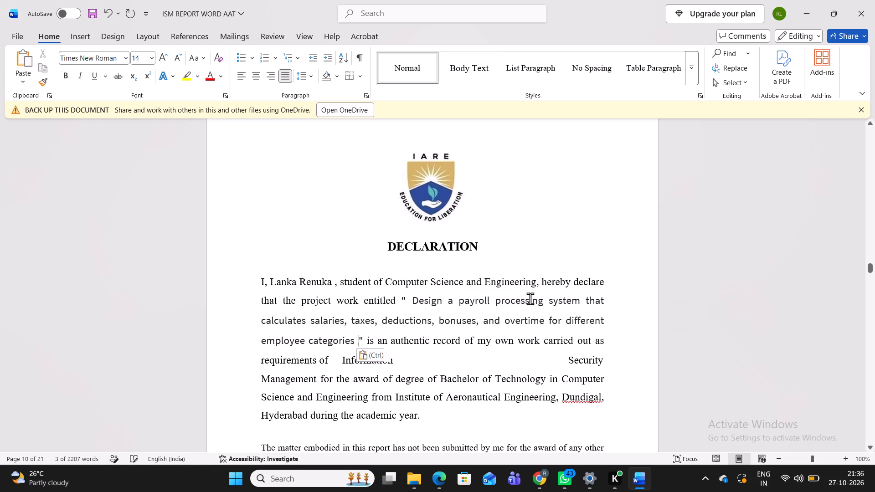
scroll(563, 387, down, 7)
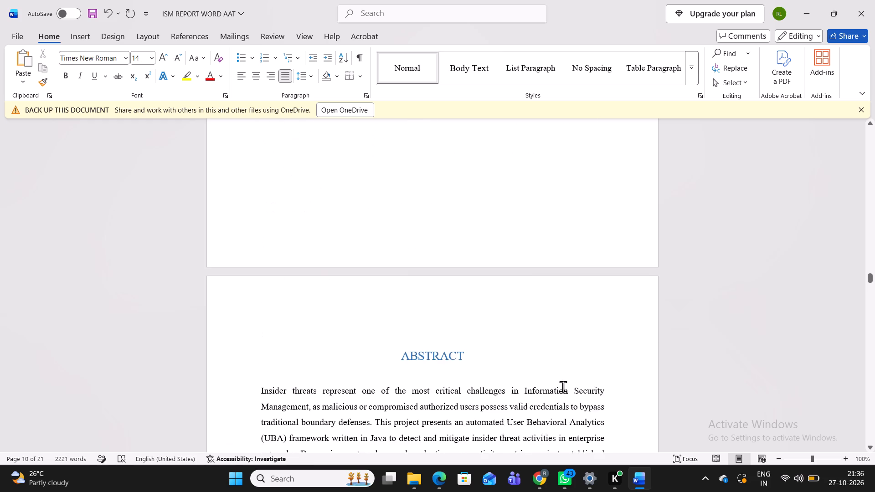